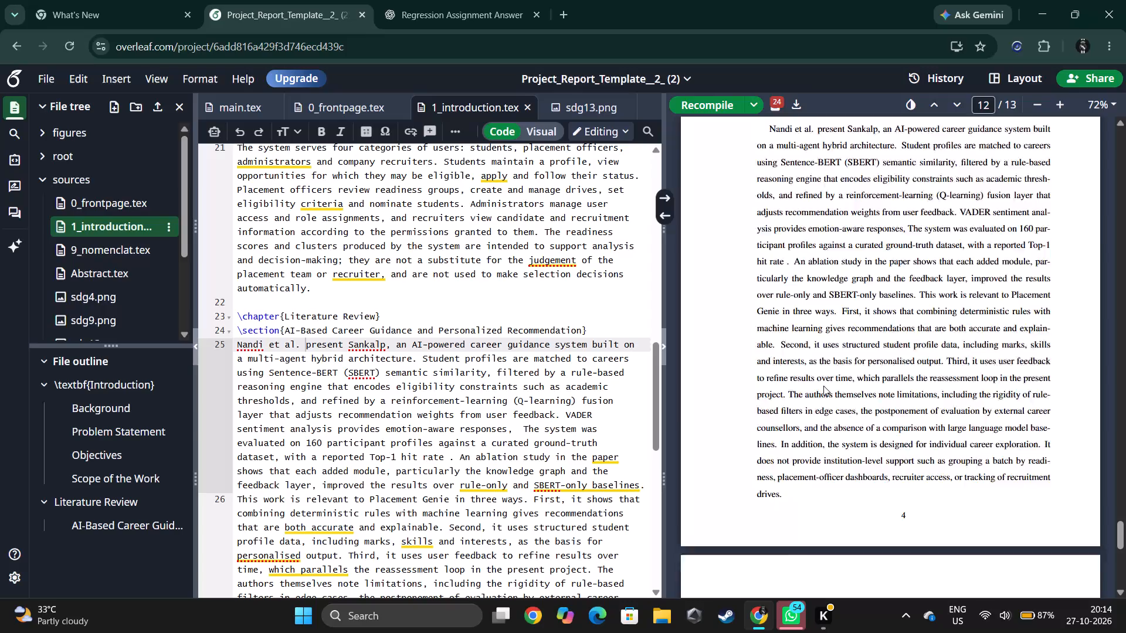
Review the compiled report backwards from the Literature Review chapter to the chapter entries in the Table of Contents.
scroll(823, 386, "up", 6)
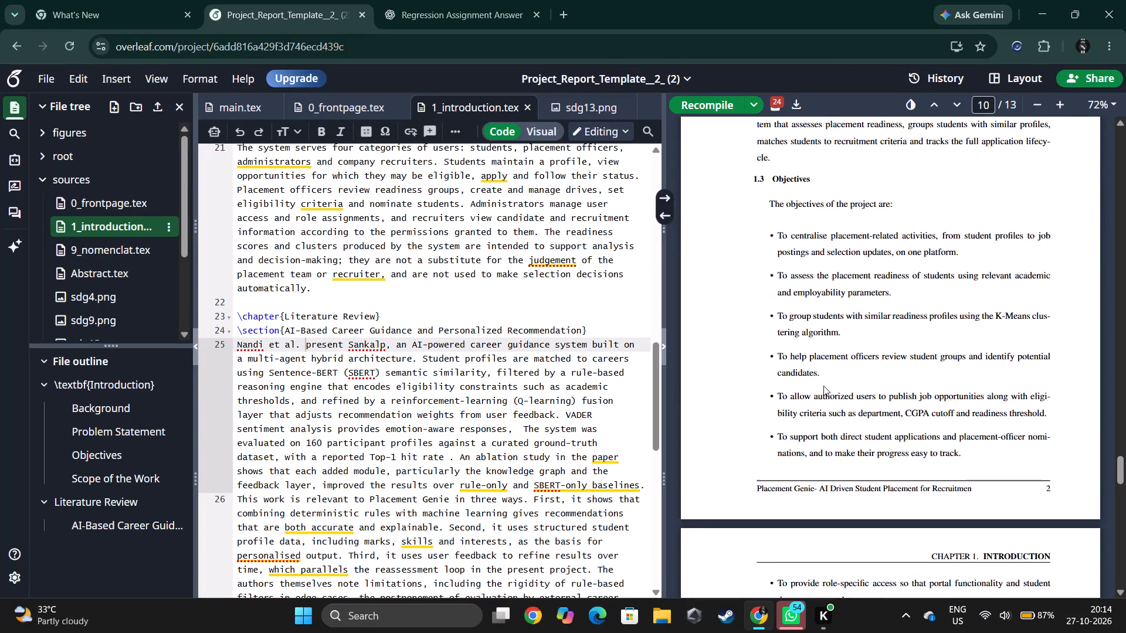
scroll(823, 386, "up", 6)
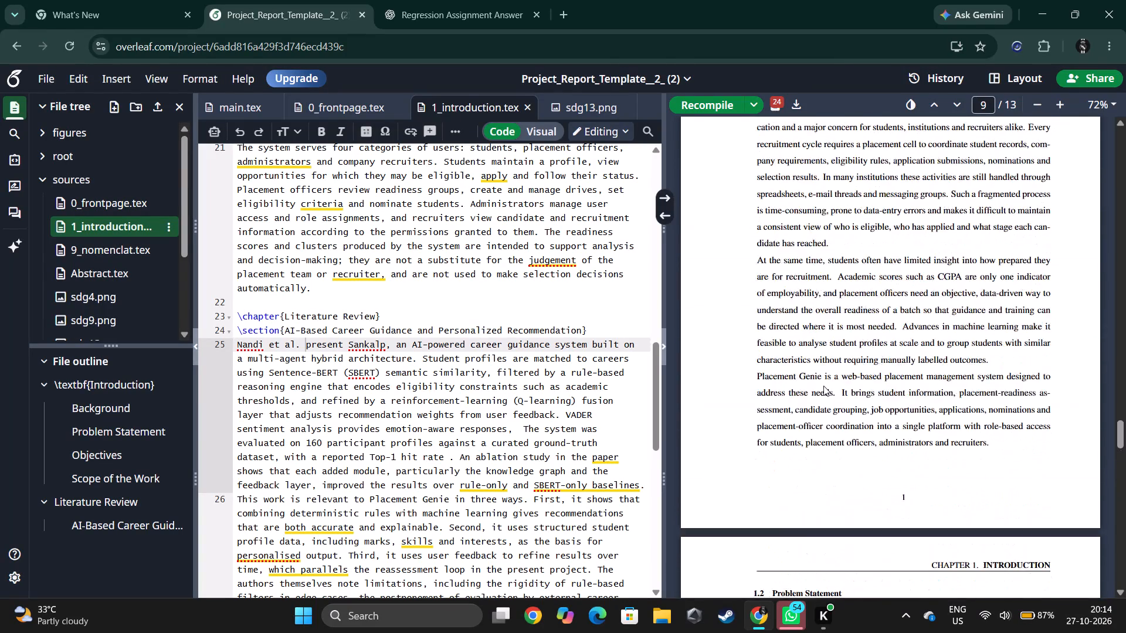
scroll(823, 386, "up", 12)
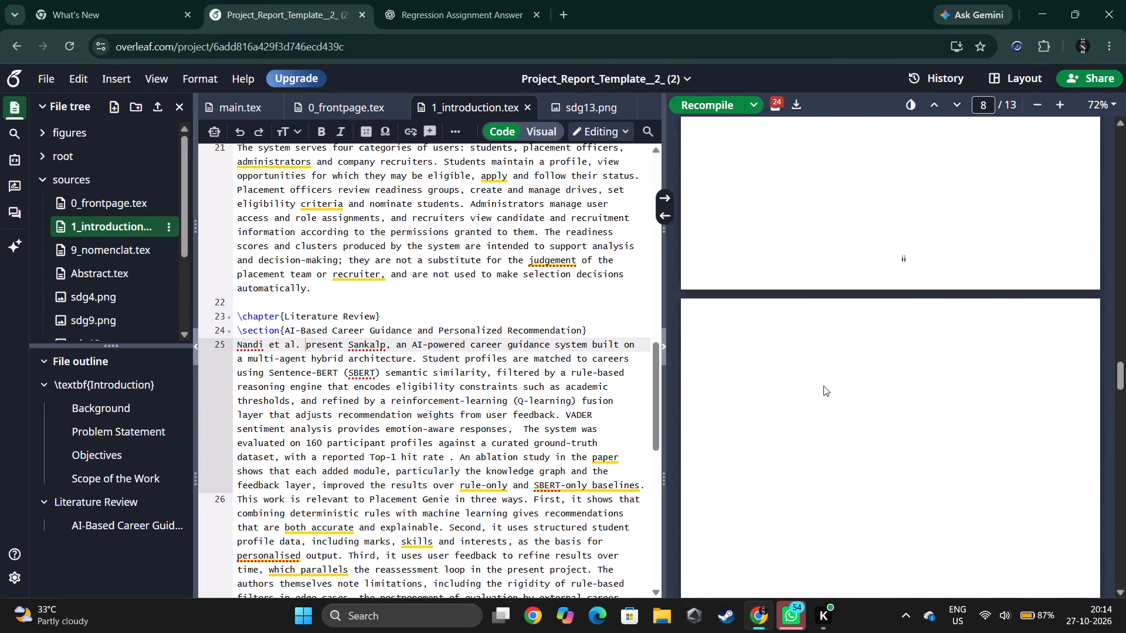
scroll(823, 386, "up", 1)
scroll(823, 386, "down", 2)
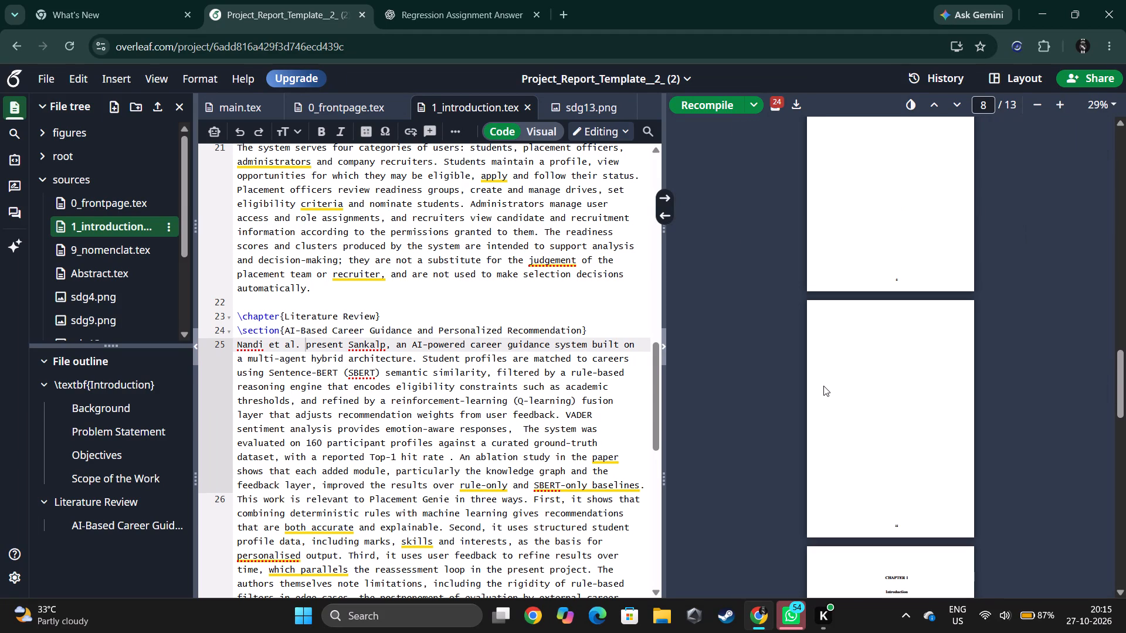
scroll(898, 290, "up", 6)
scroll(898, 290, "down", 7)
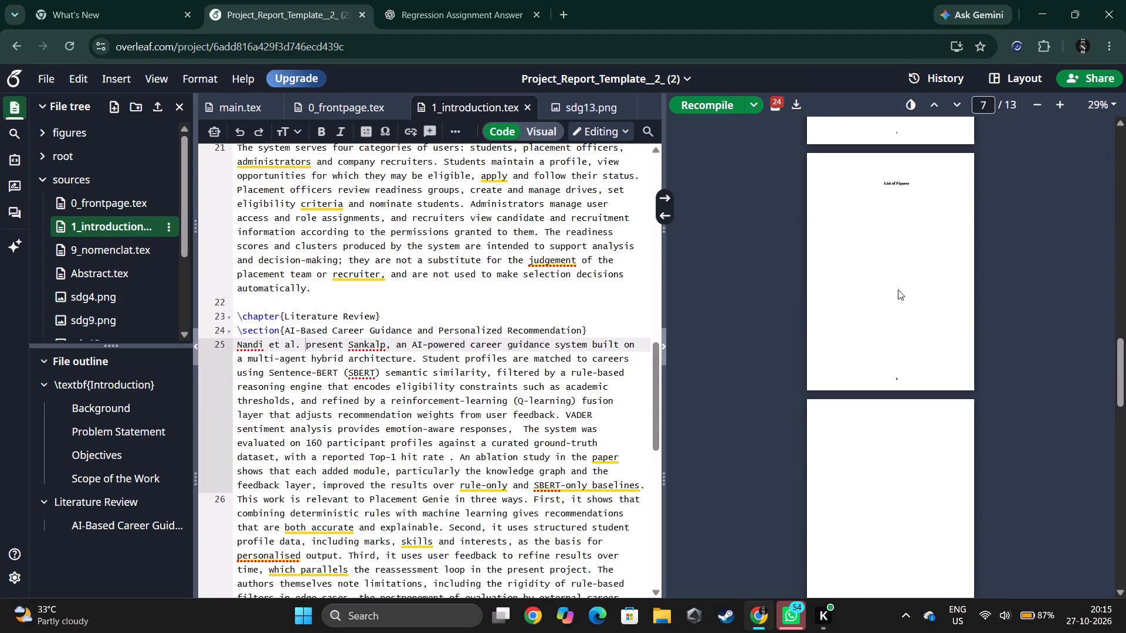
scroll(898, 290, "up", 2)
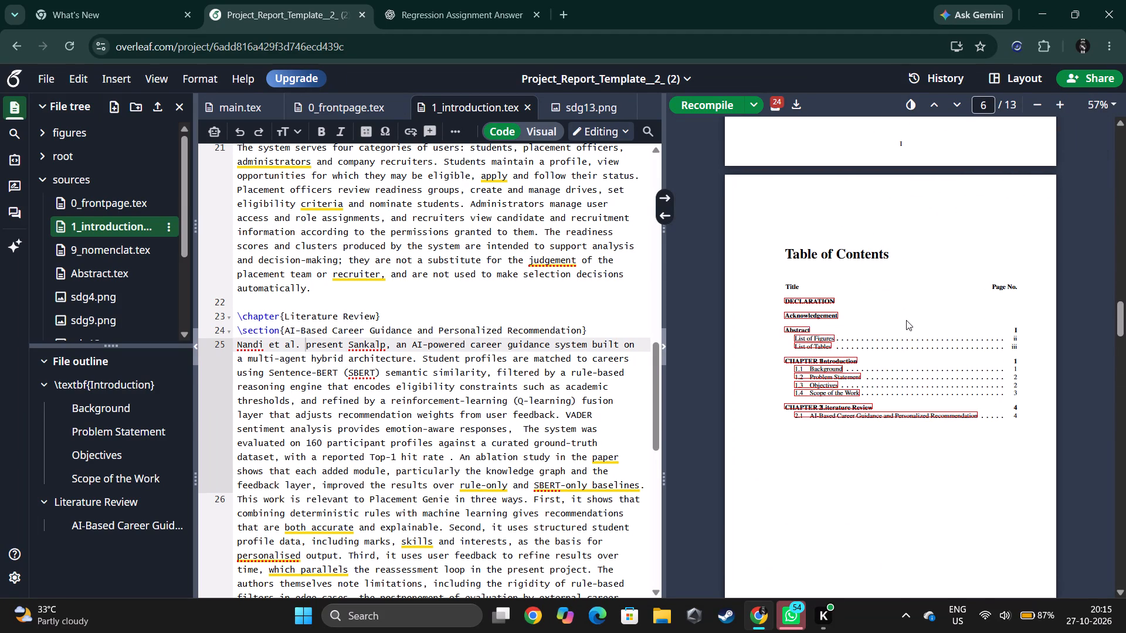
Locate the Chapter 1 title in the source and insert two spaces before "Introduction" inside its \textbf braces.
scroll(816, 454, "down", 9)
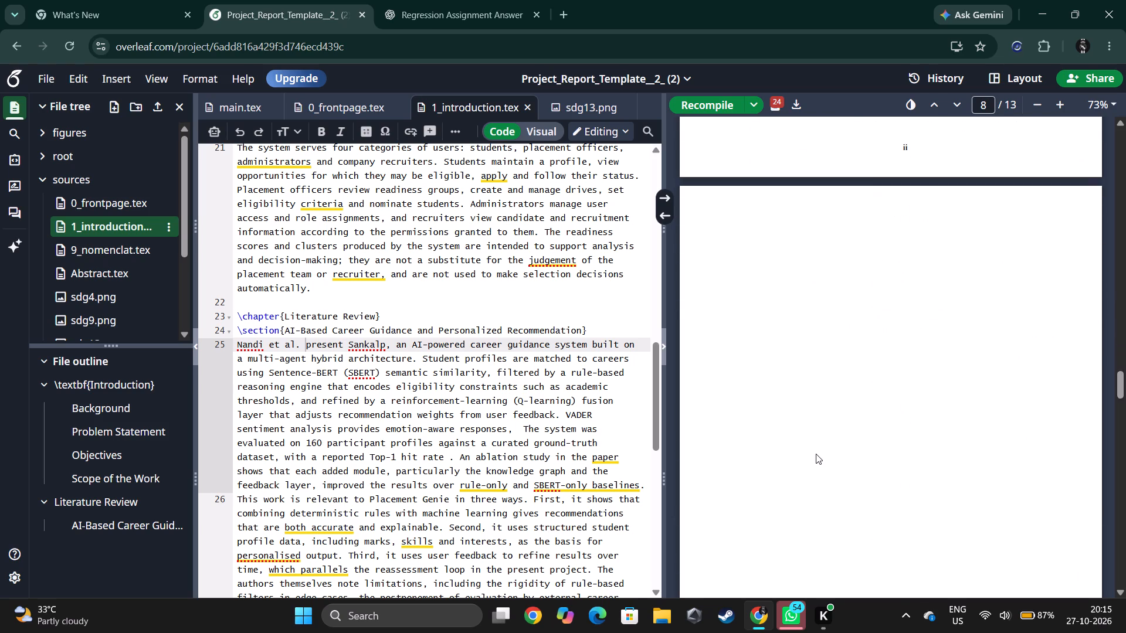
scroll(816, 454, "down", 4)
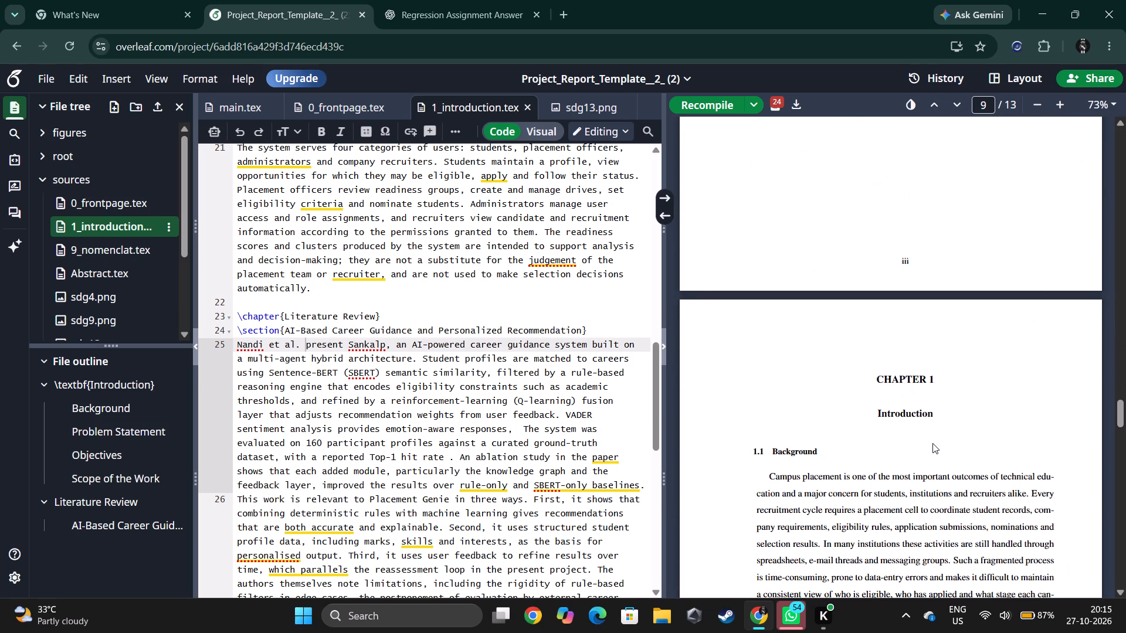
scroll(932, 443, "up", 5)
scroll(932, 443, "down", 9)
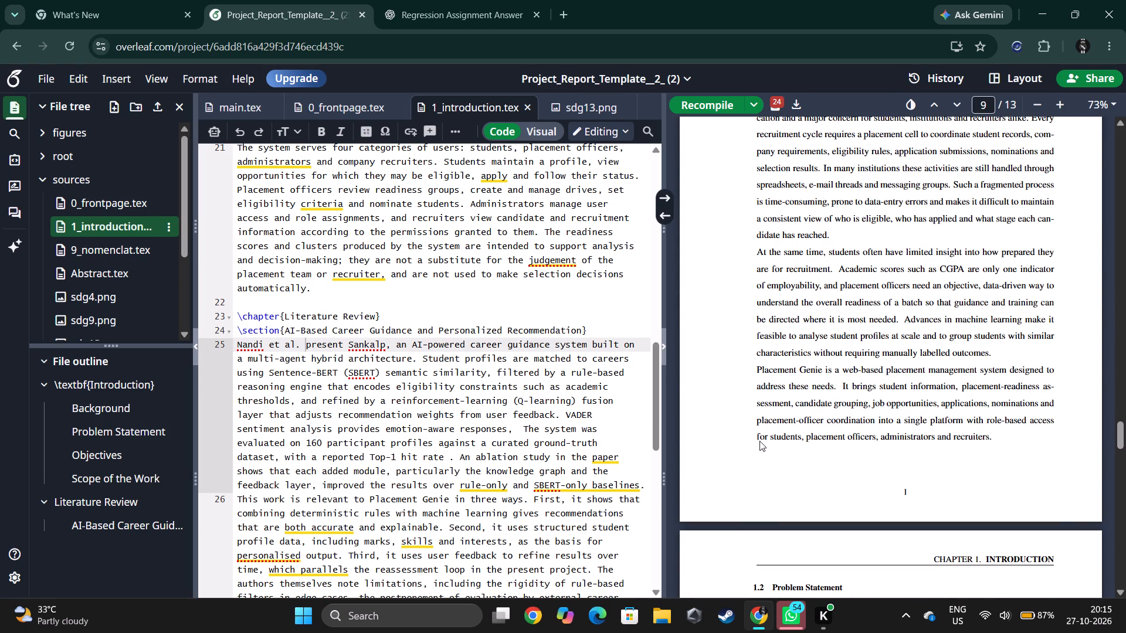
scroll(747, 448, "up", 1)
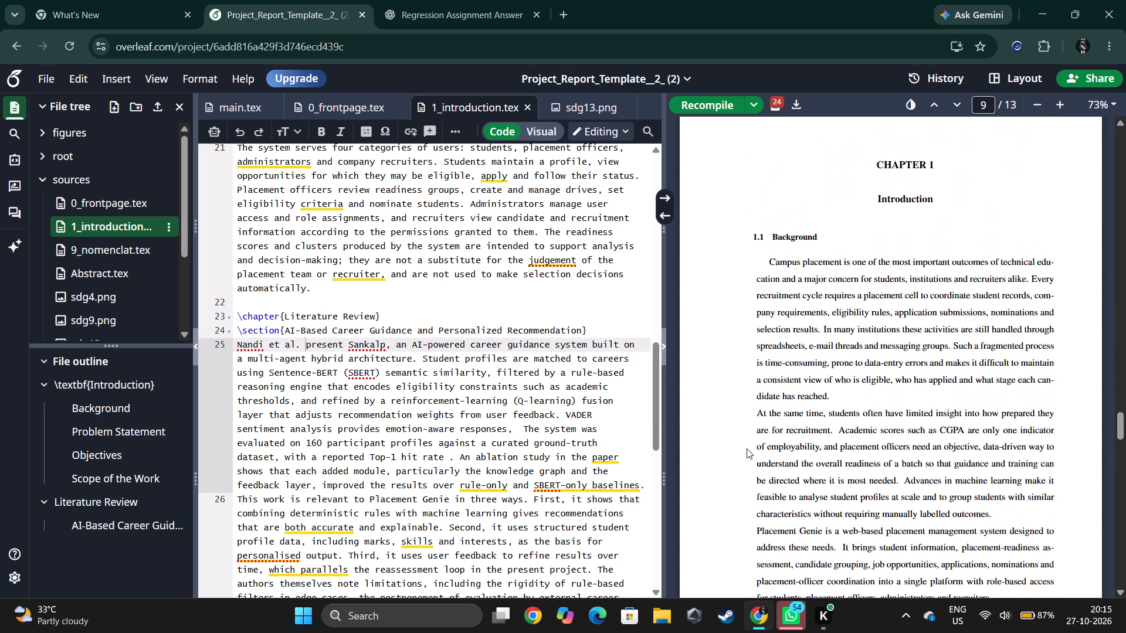
scroll(747, 448, "up", 1)
double_click(910, 255)
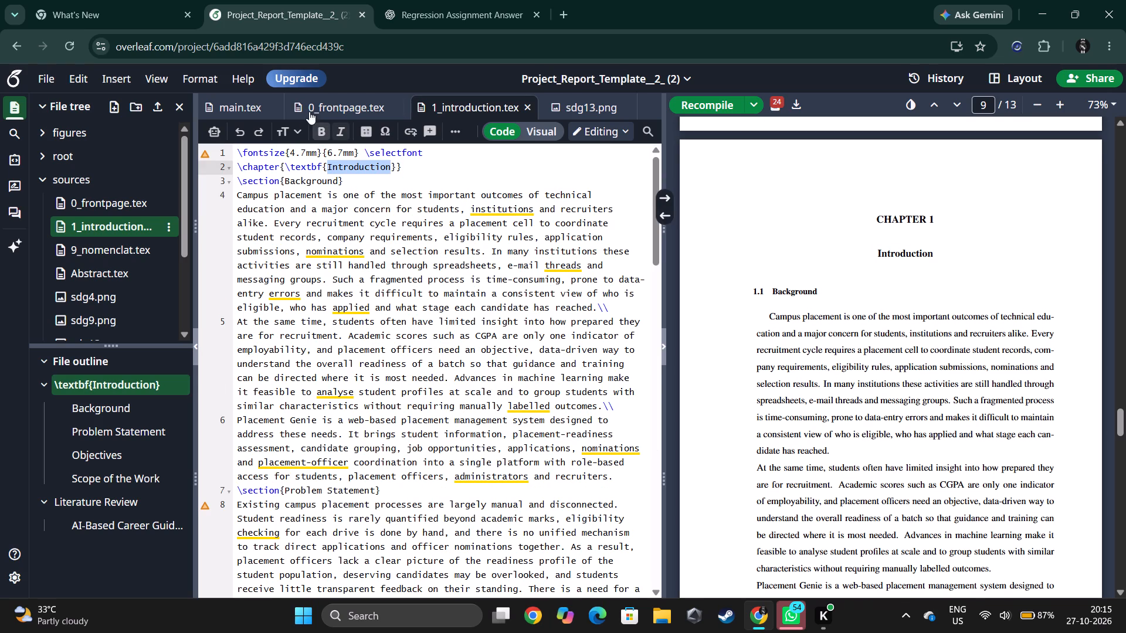
left_click(330, 167)
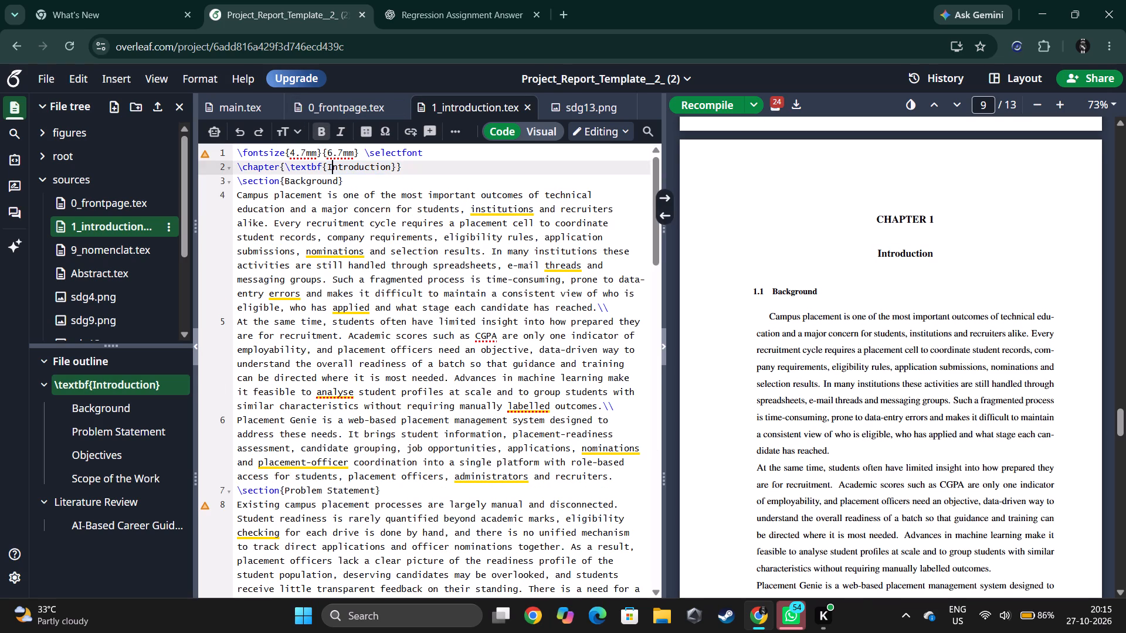
key("Left")
key("space")
key("space")
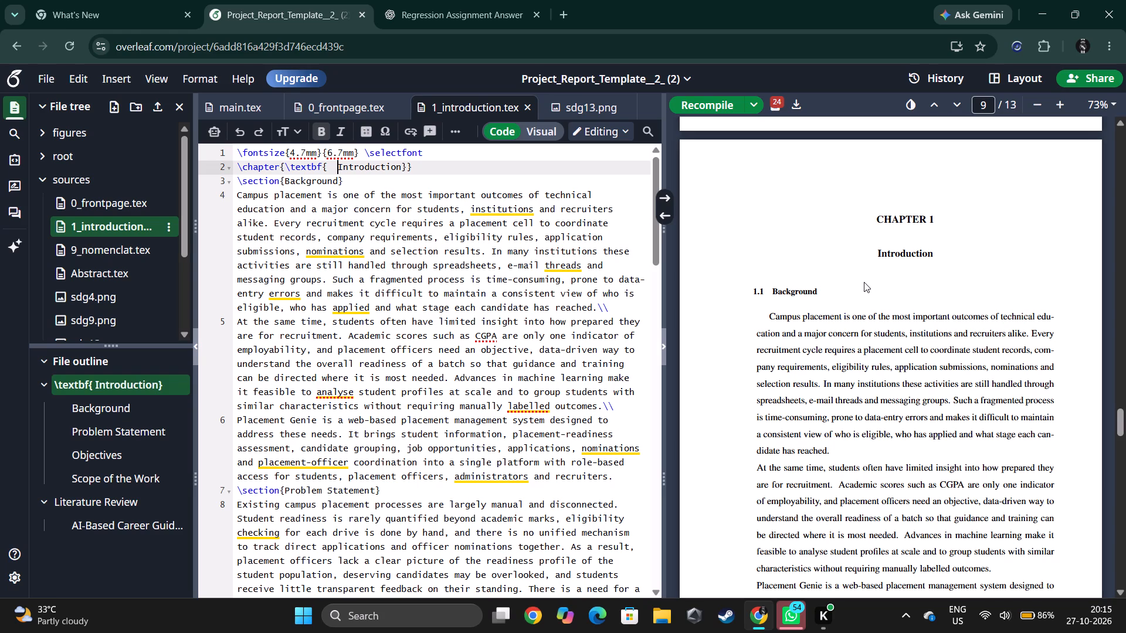
Insert two spaces before "Literature Review" inside the Chapter 2 \chapter braces and recompile the report.
scroll(864, 283, "down", 12)
scroll(864, 283, "up", 1)
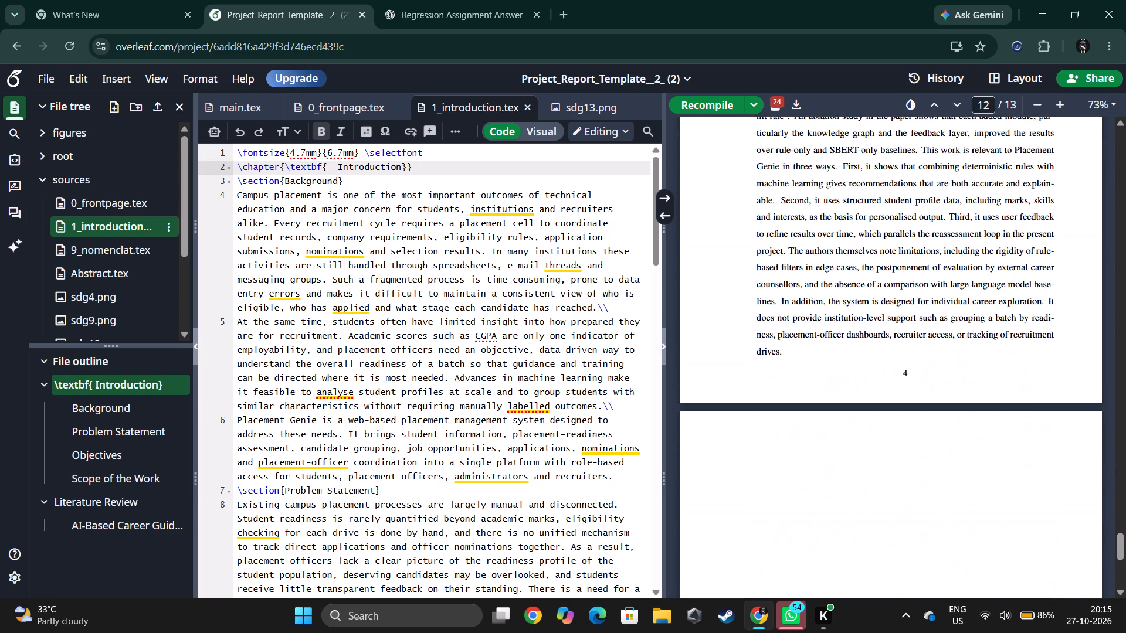
scroll(864, 283, "up", 3)
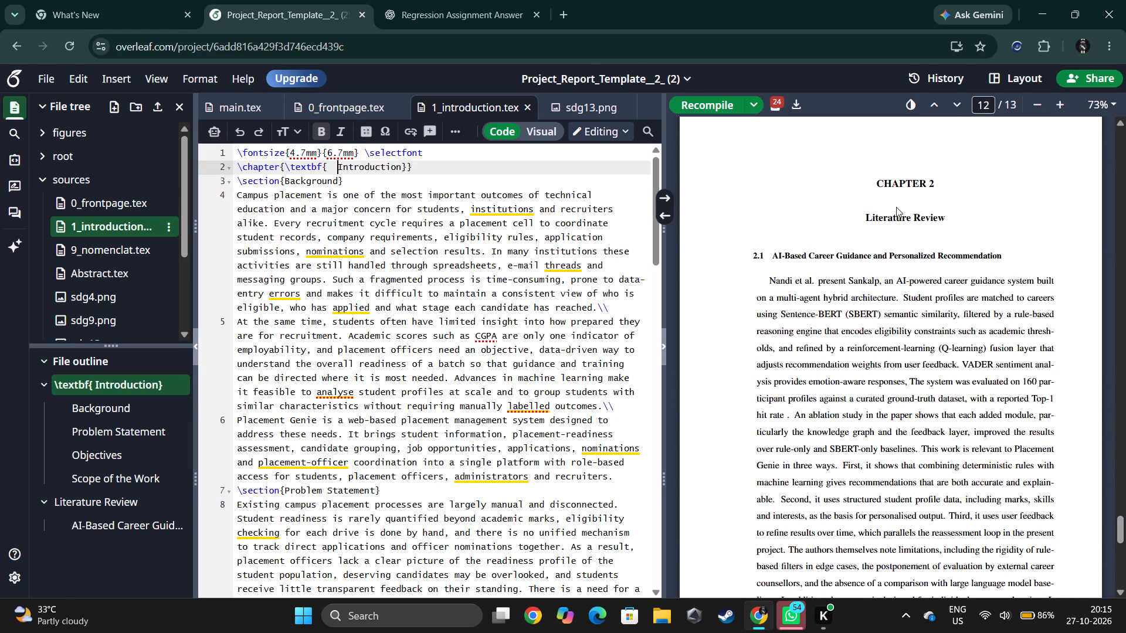
double_click(895, 222)
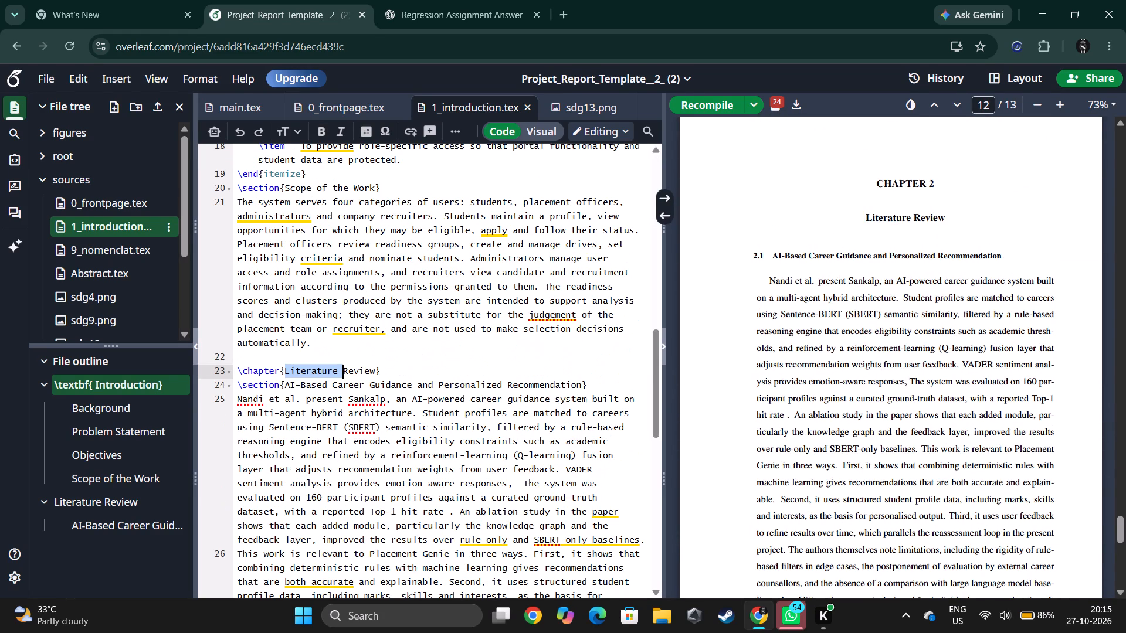
left_click(281, 371)
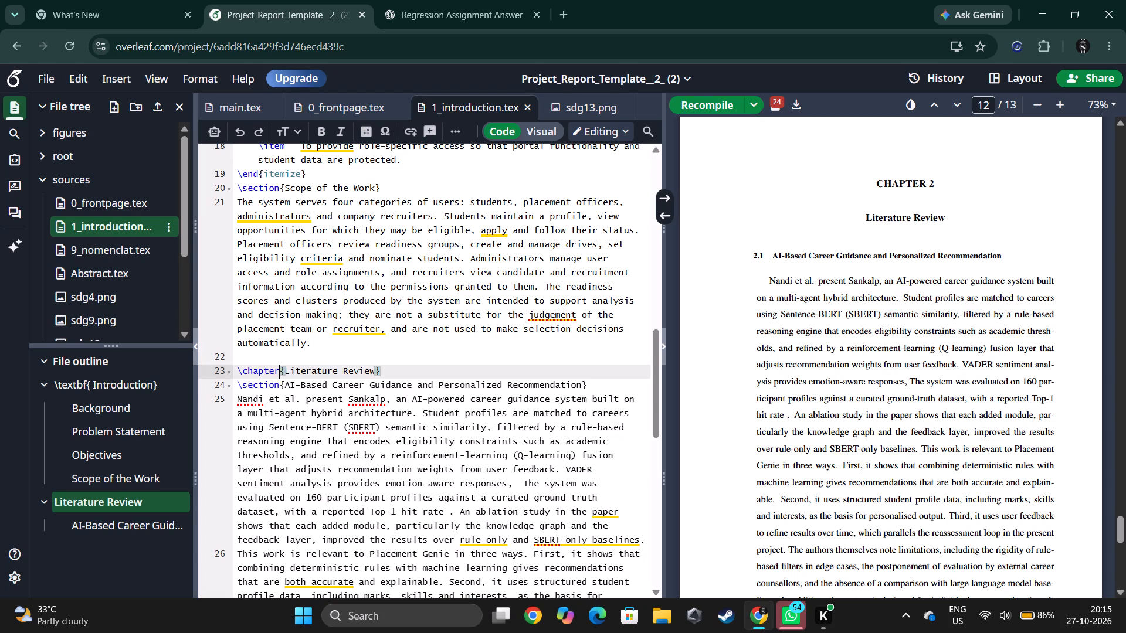
key("Right")
key("space")
key("space")
key("ctrl+s")
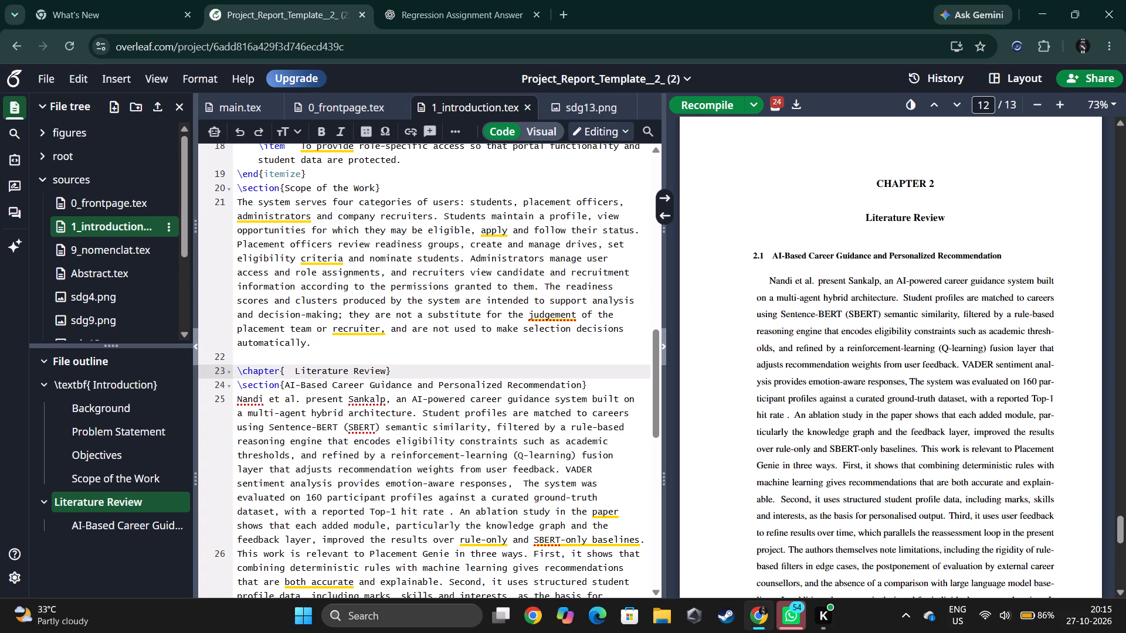
Check the spacing between chapter numbers and titles in the compiled Table of Contents.
scroll(938, 308, "up", 13)
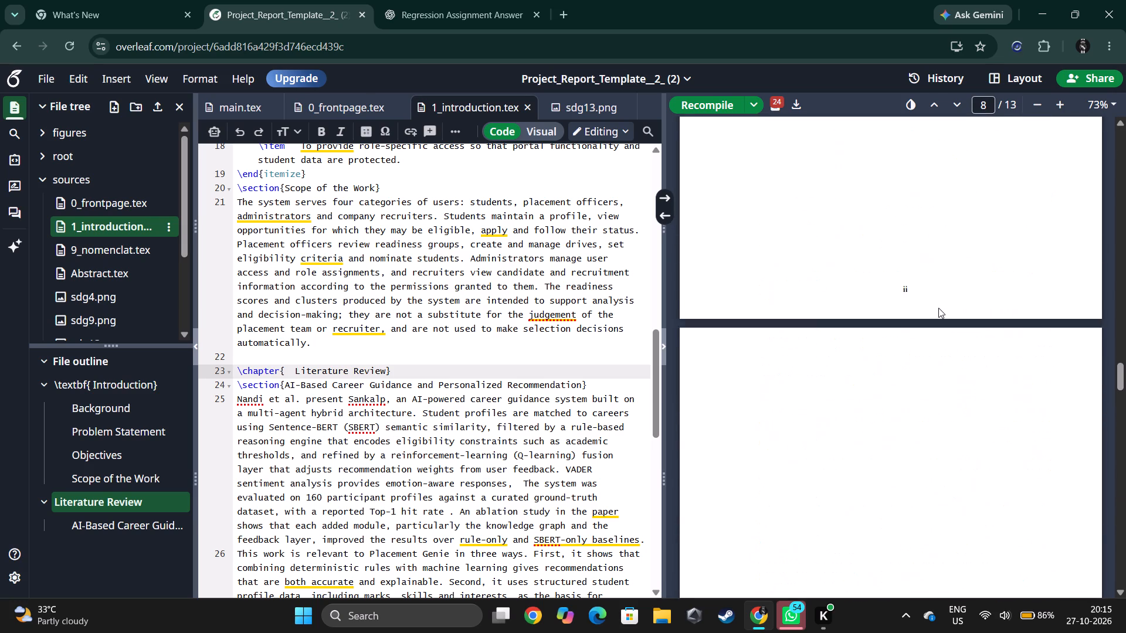
scroll(938, 308, "up", 7)
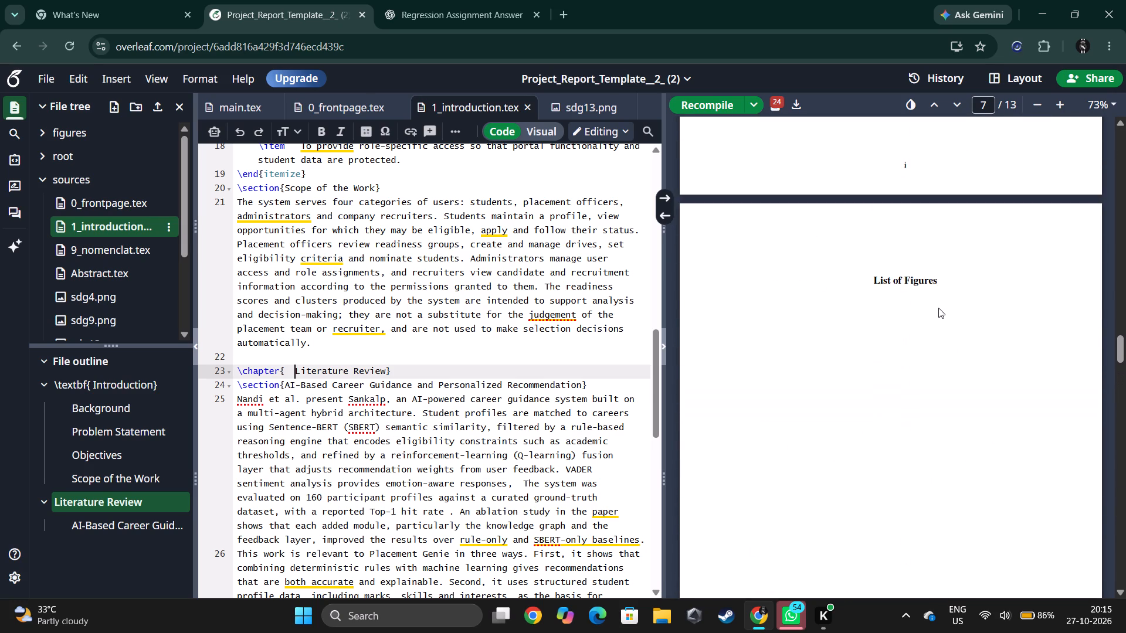
scroll(938, 308, "up", 5)
scroll(938, 308, "down", 1)
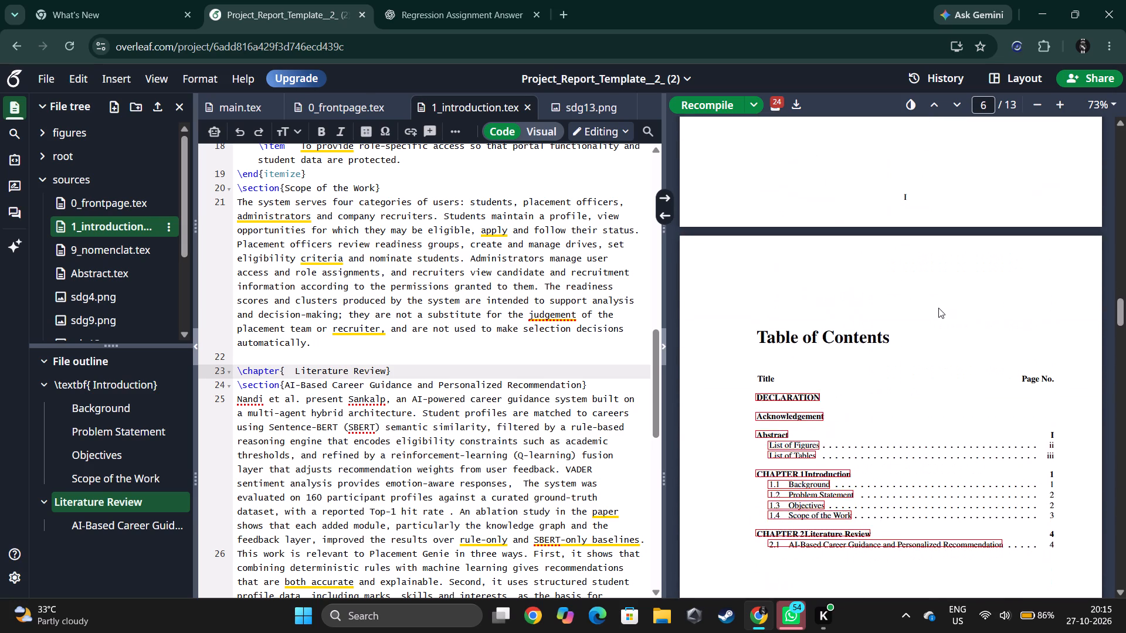
scroll(938, 308, "down", 1)
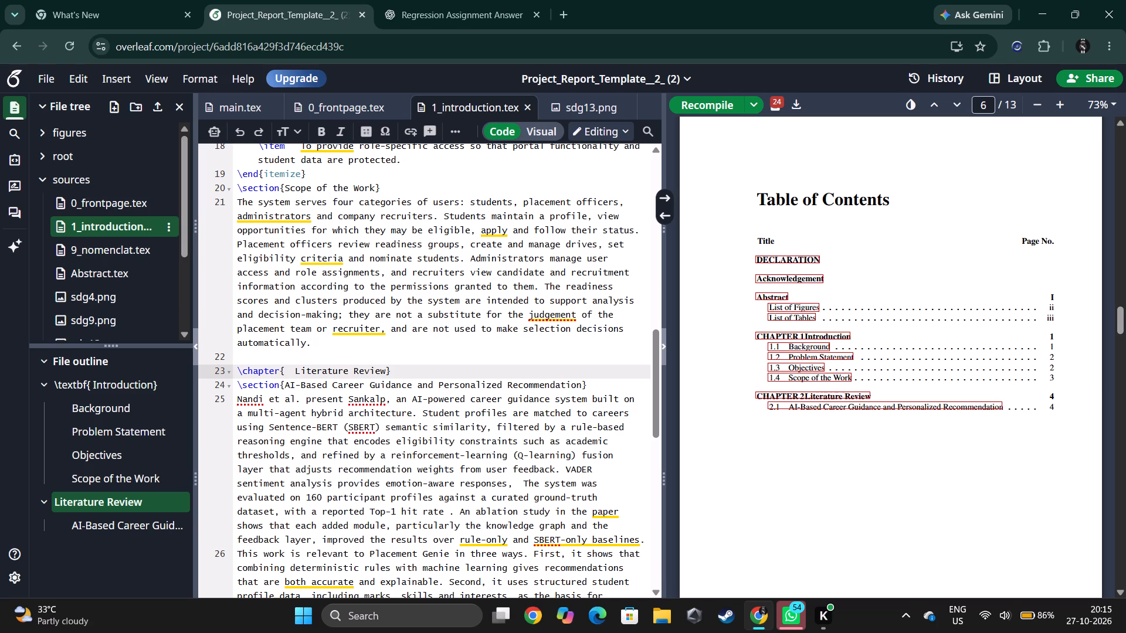
Add one more space before "Literature Review" in the Chapter 2 title and recompile the report.
key("space")
key("ctrl+s")
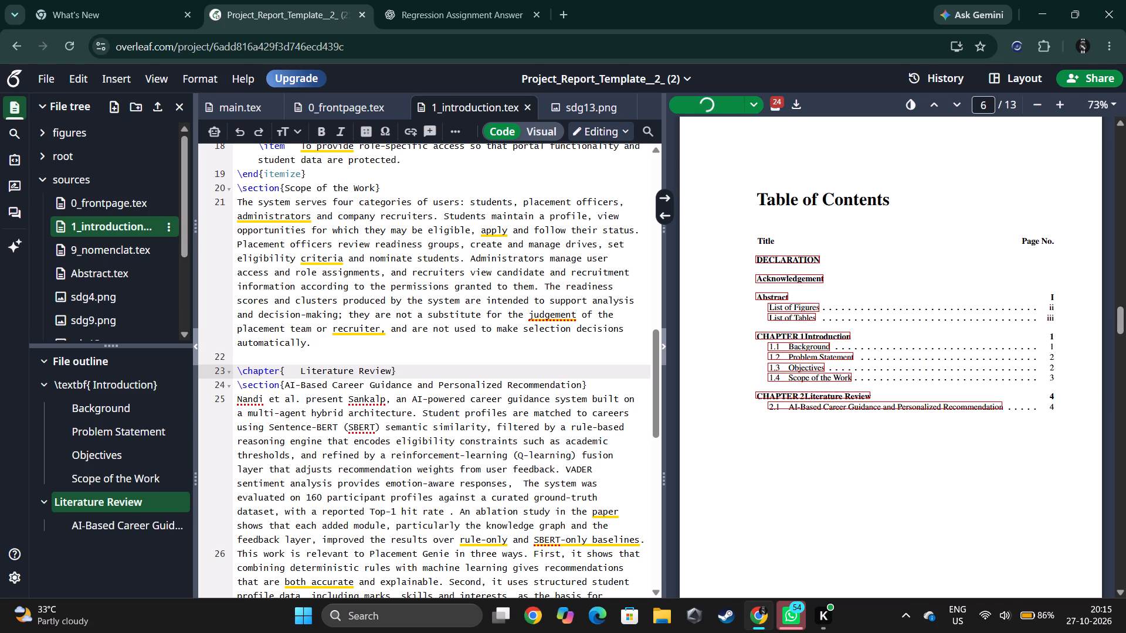
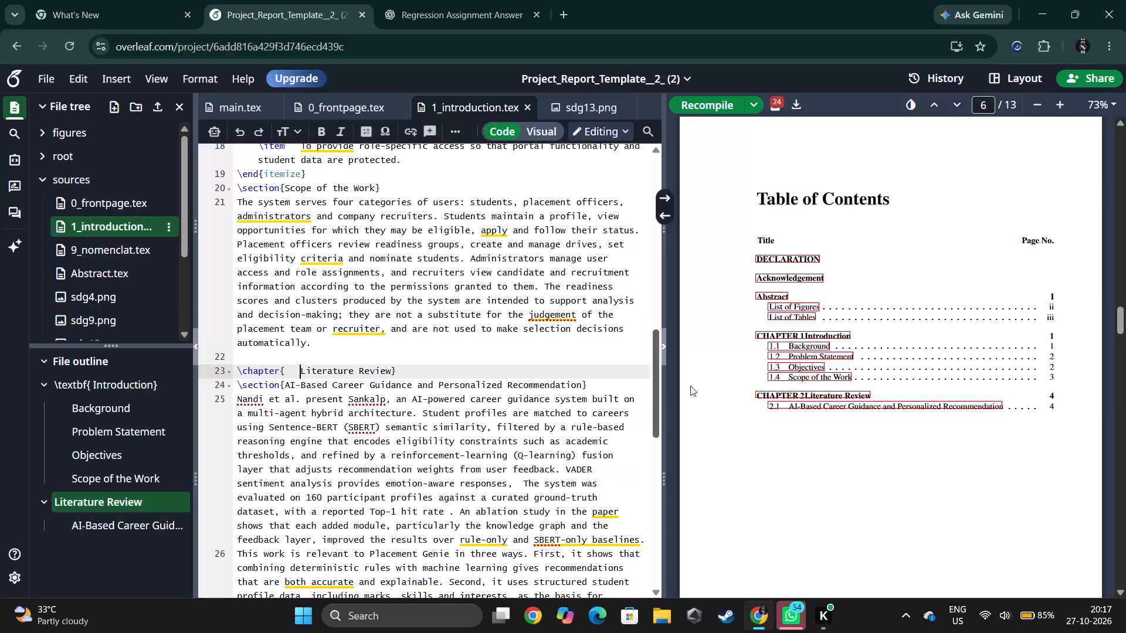
Add a \chapter heading titled "Reference" on the empty last line after the Literature Review text, followed by a new line.
scroll(436, 359, "down", 7)
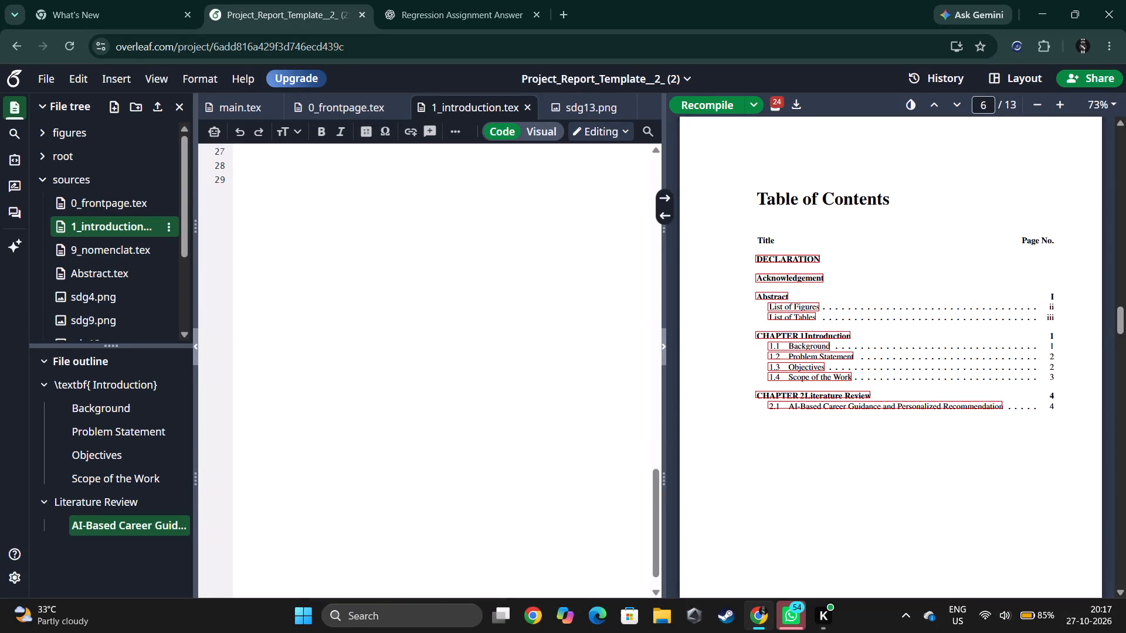
scroll(436, 359, "down", 5)
scroll(436, 359, "up", 2)
scroll(436, 359, "down", 1)
left_click(341, 469)
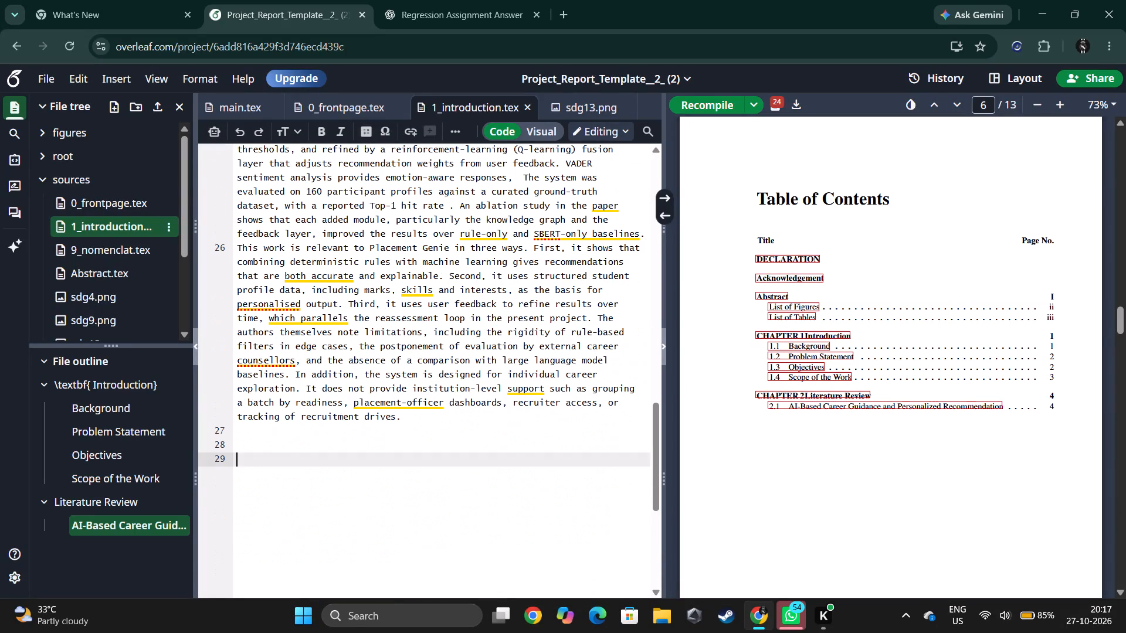
type("\\cha")
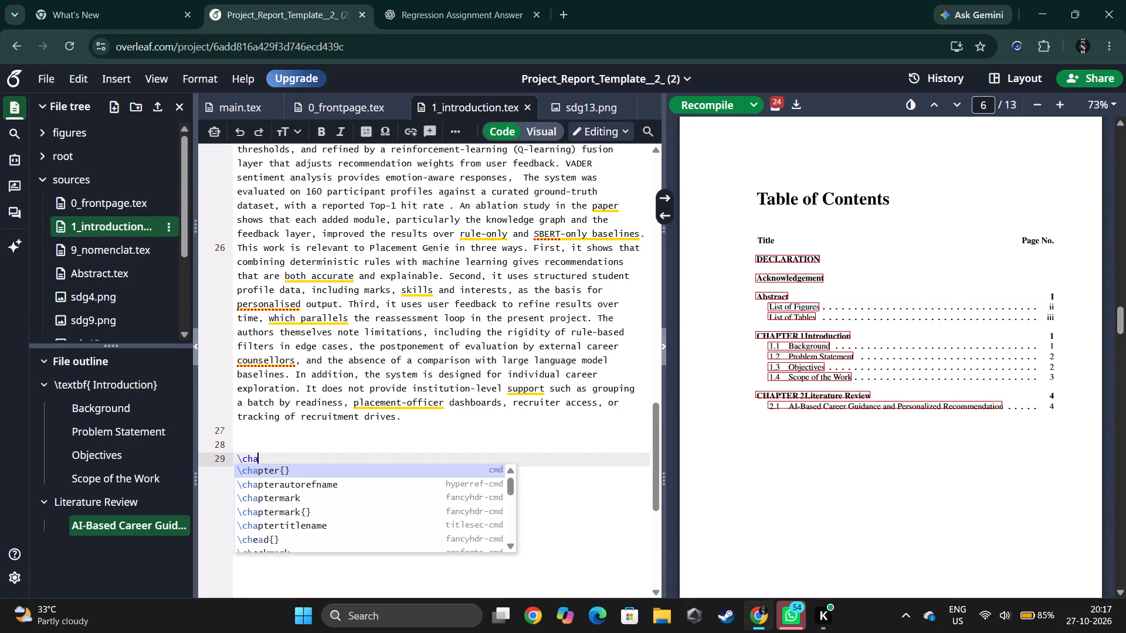
key("Return")
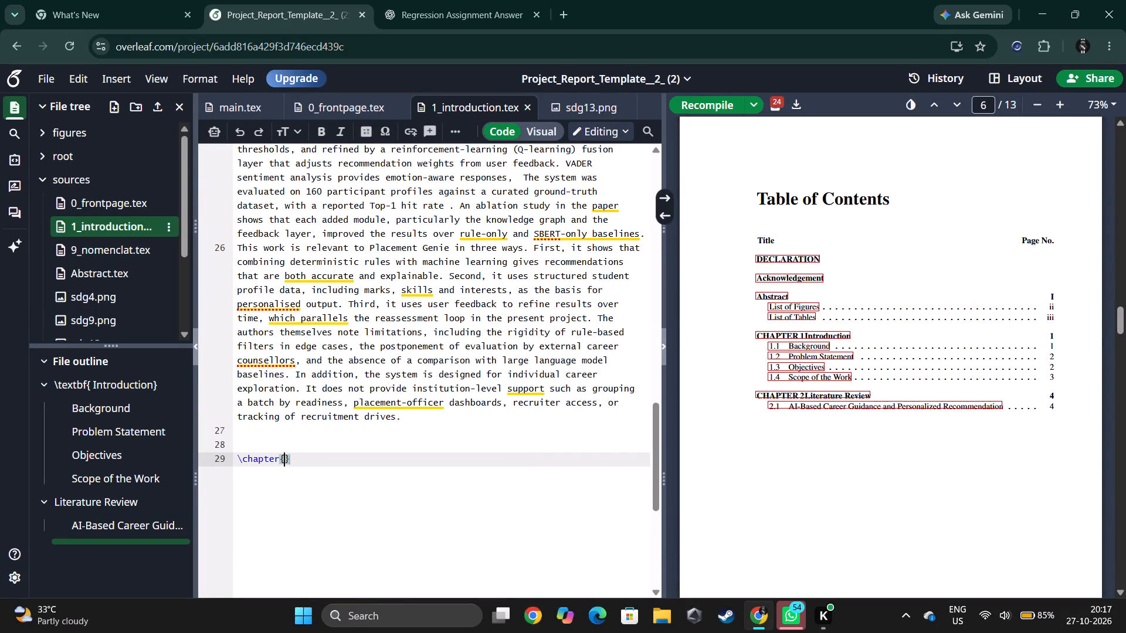
type("Refere")
type("nce")
key("Right")
key("Return")
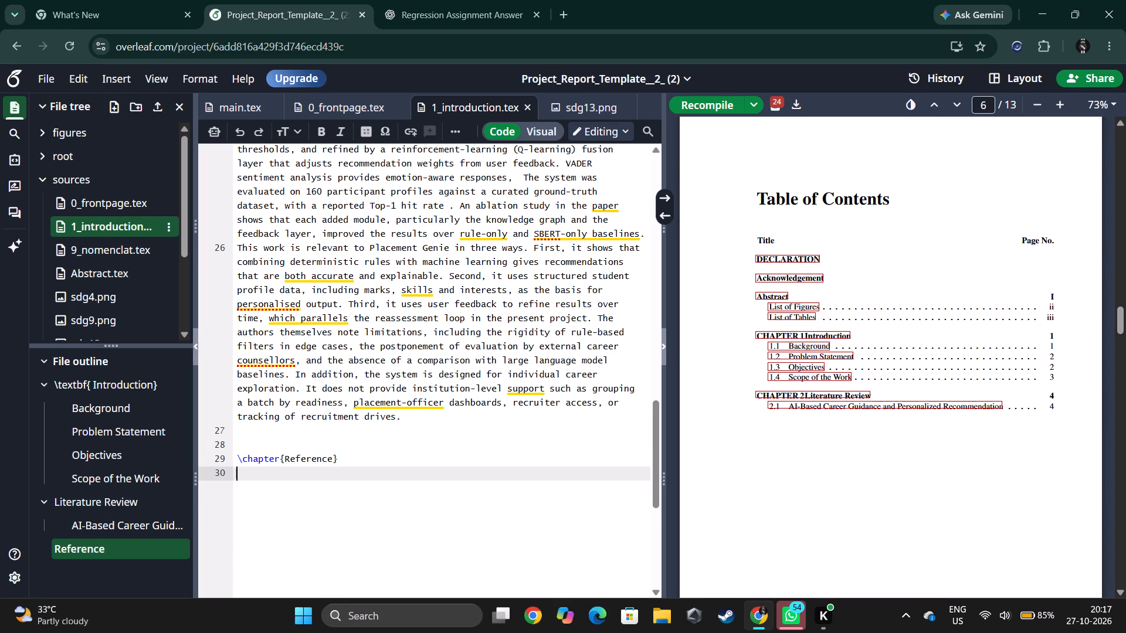
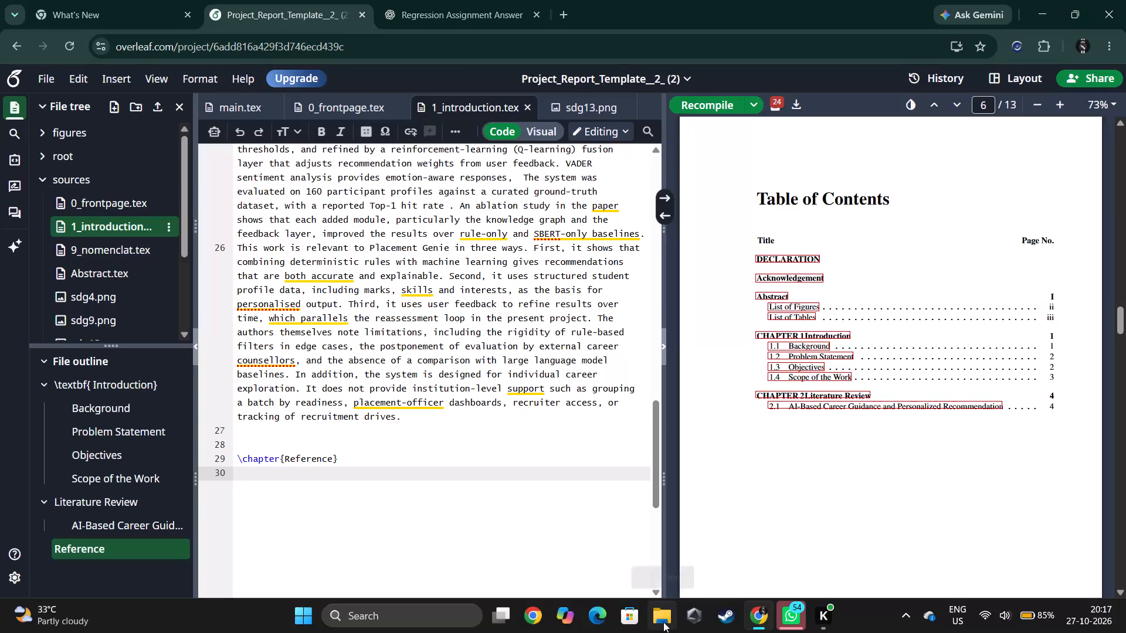
Open the Zeroth_review [Autosaved] presentation from the Downloads folder in File Explorer.
left_click(665, 621)
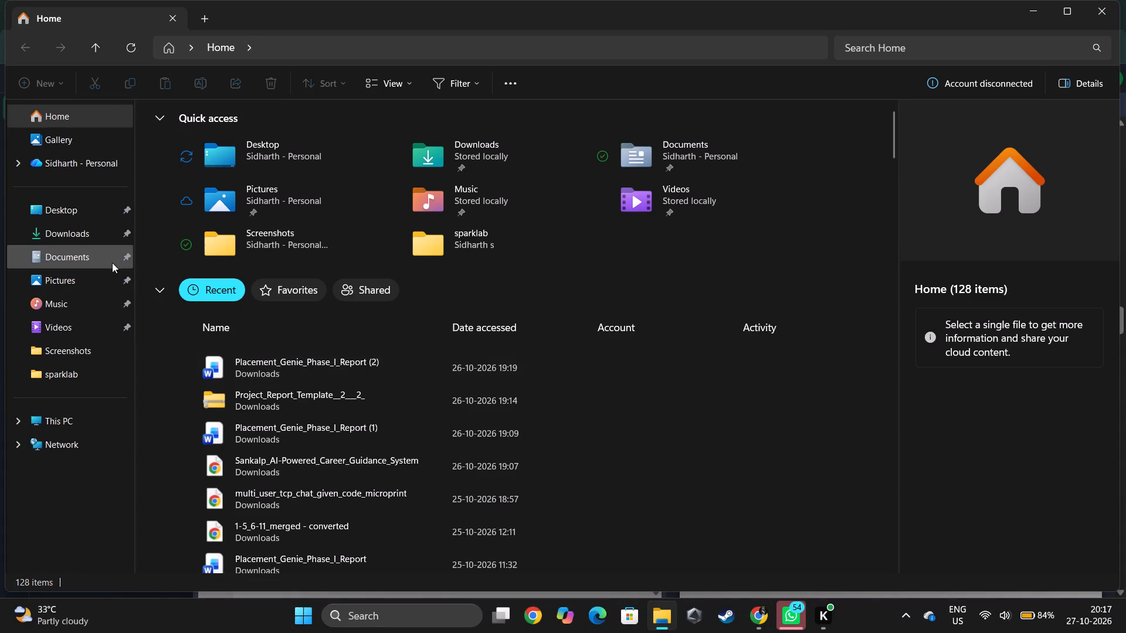
left_click(70, 234)
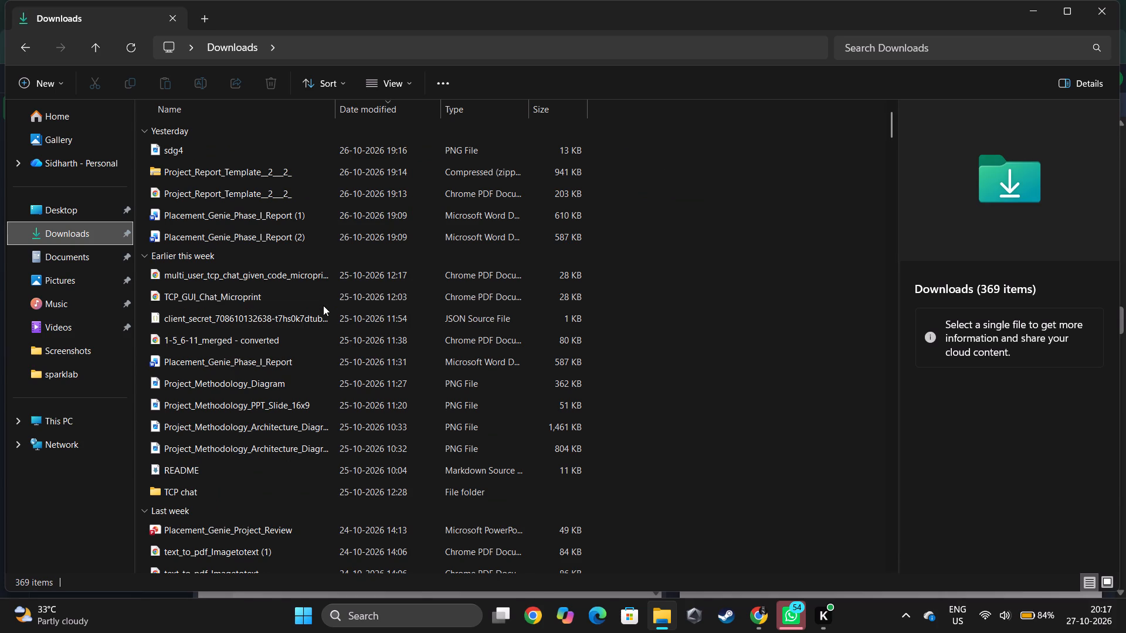
scroll(323, 305, "down", 2)
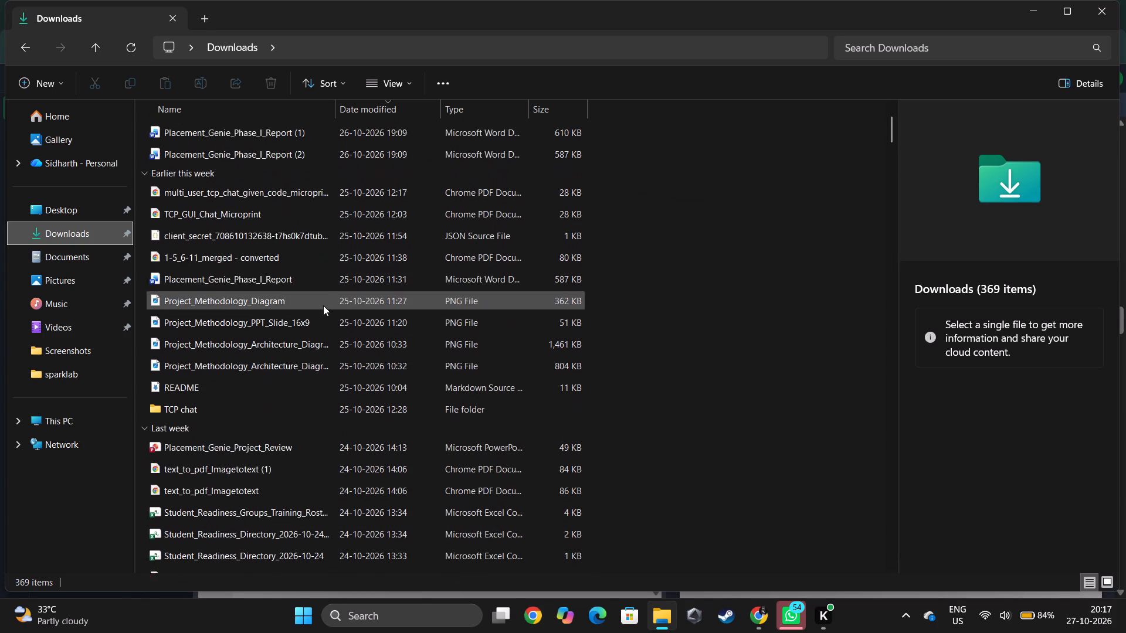
scroll(323, 305, "down", 2)
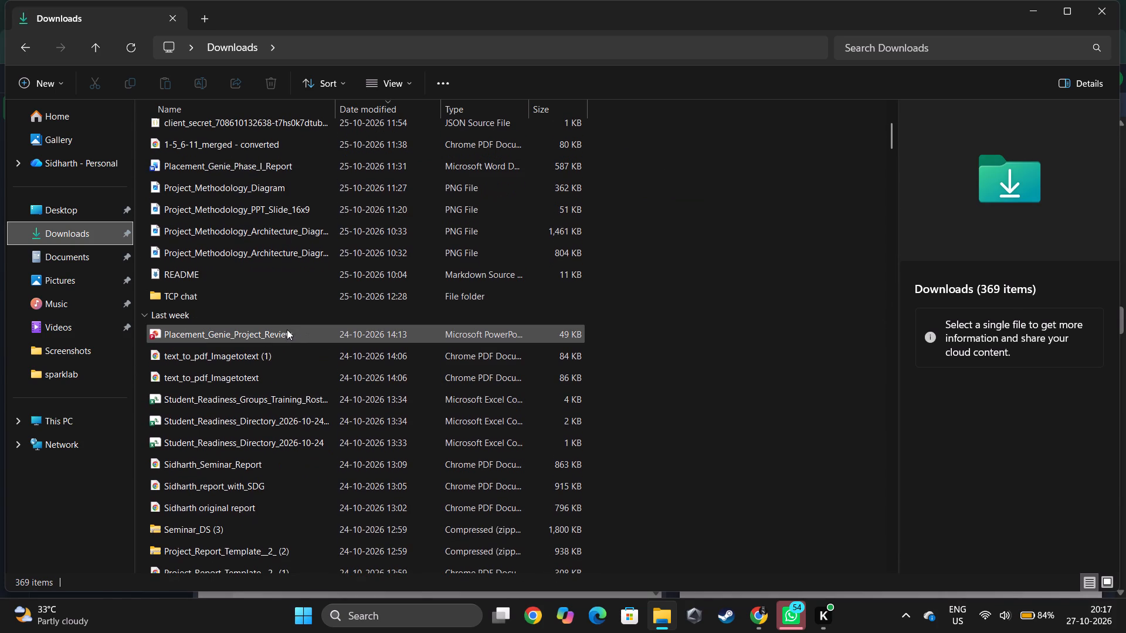
double_click(286, 329)
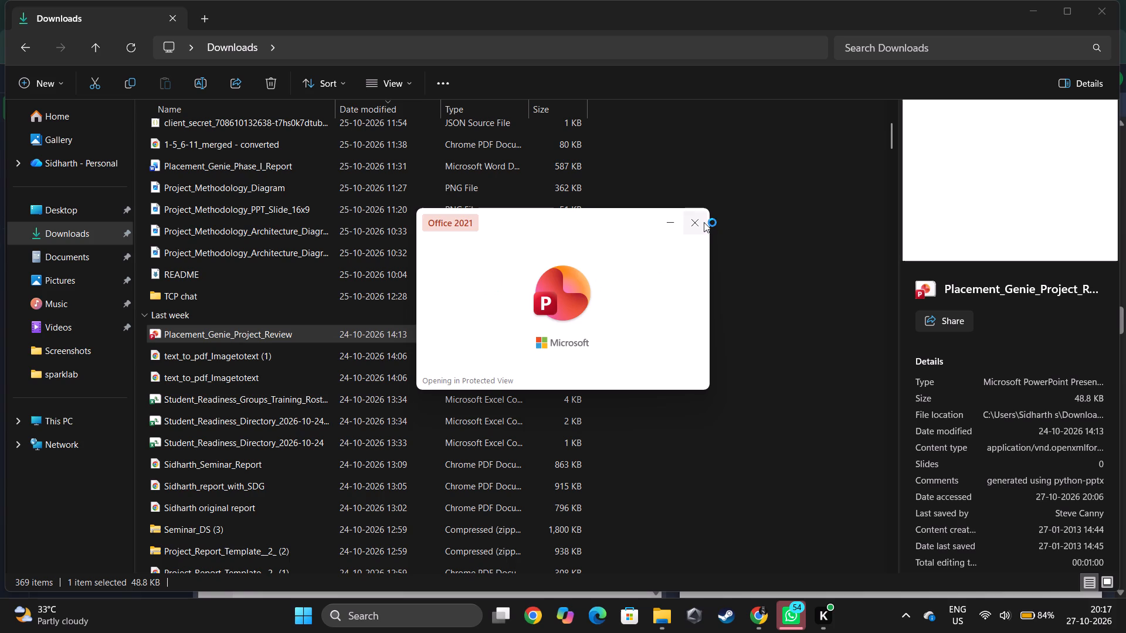
left_click(693, 222)
scroll(313, 403, "down", 3)
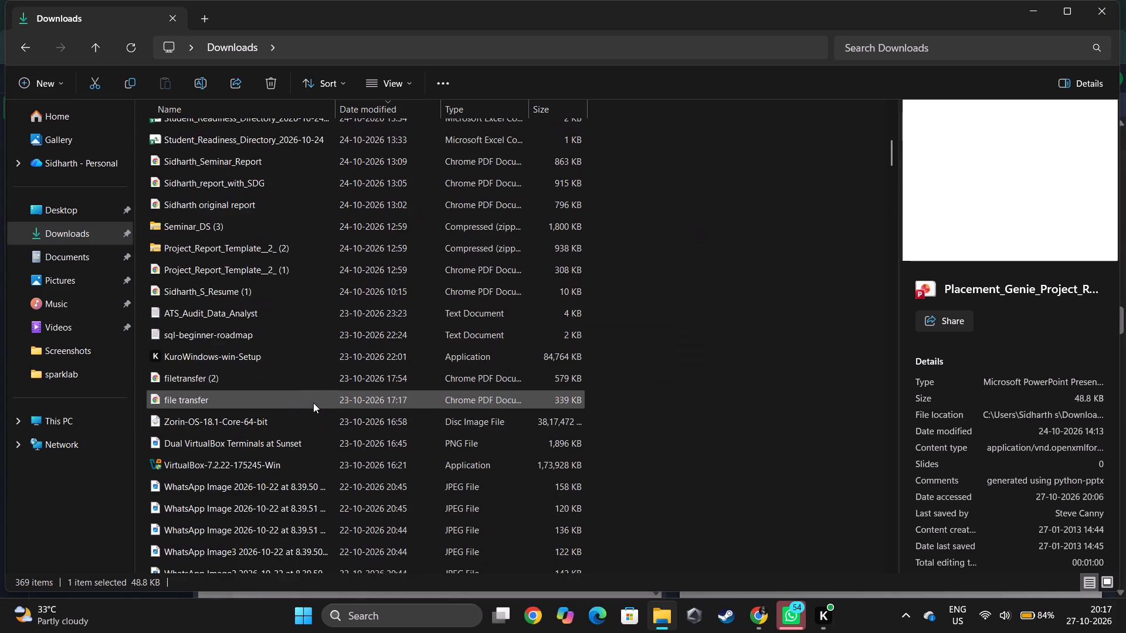
scroll(313, 403, "down", 9)
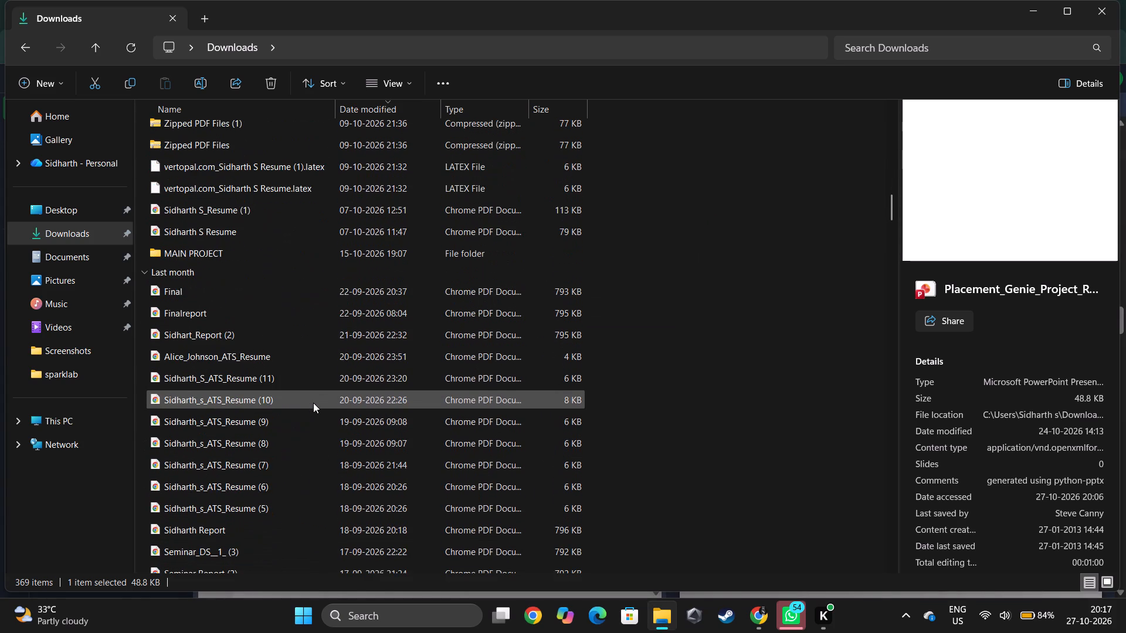
scroll(313, 403, "up", 1)
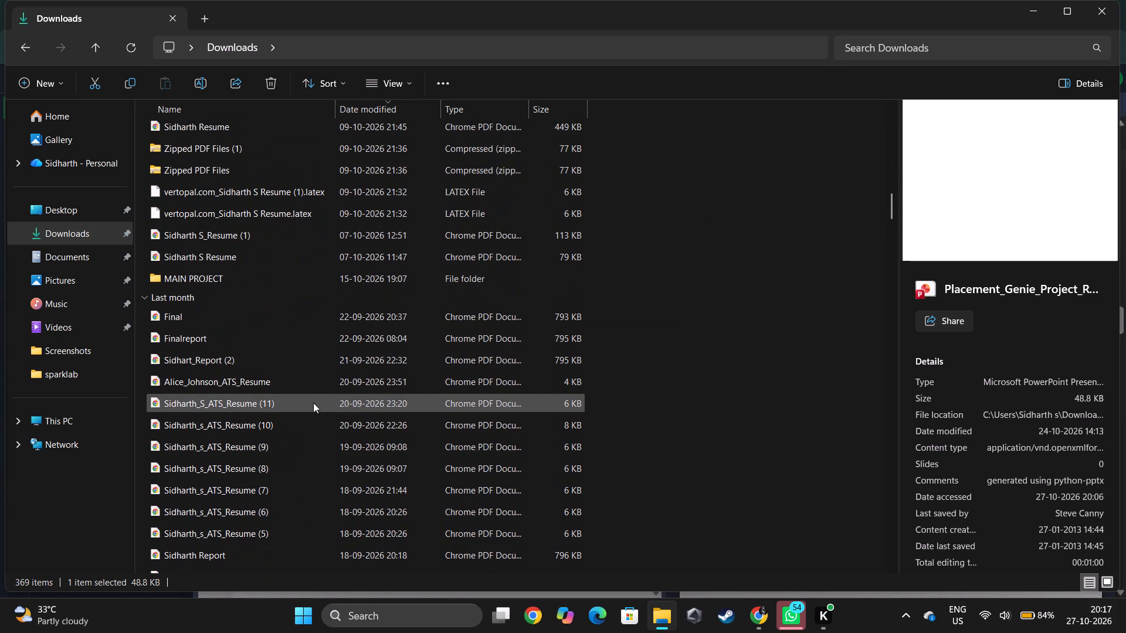
scroll(313, 403, "down", 3)
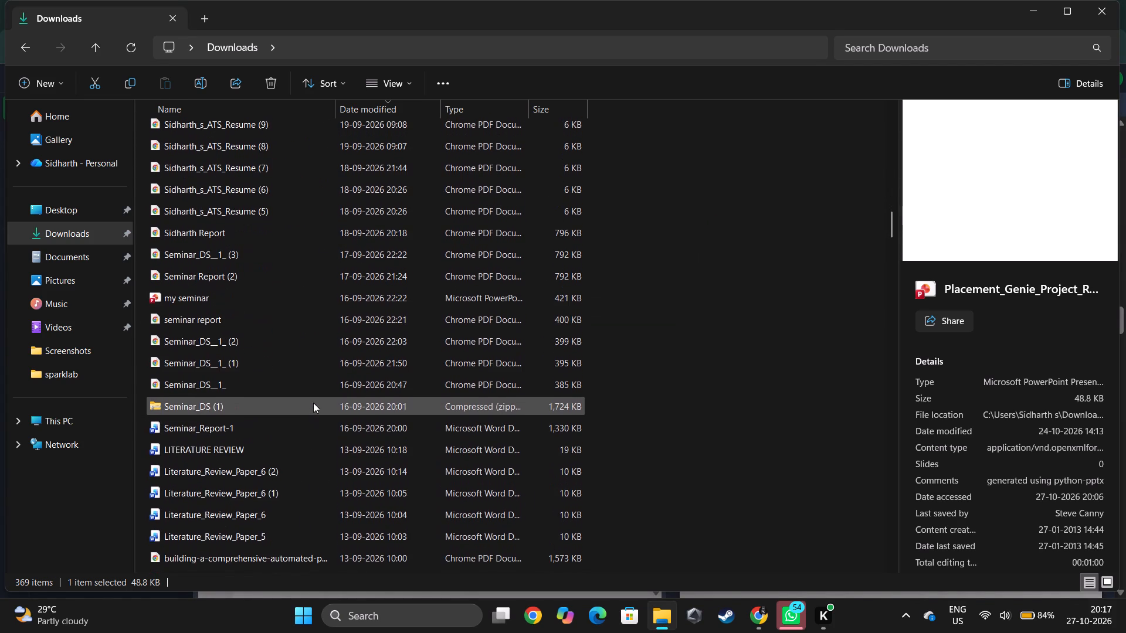
scroll(313, 403, "down", 7)
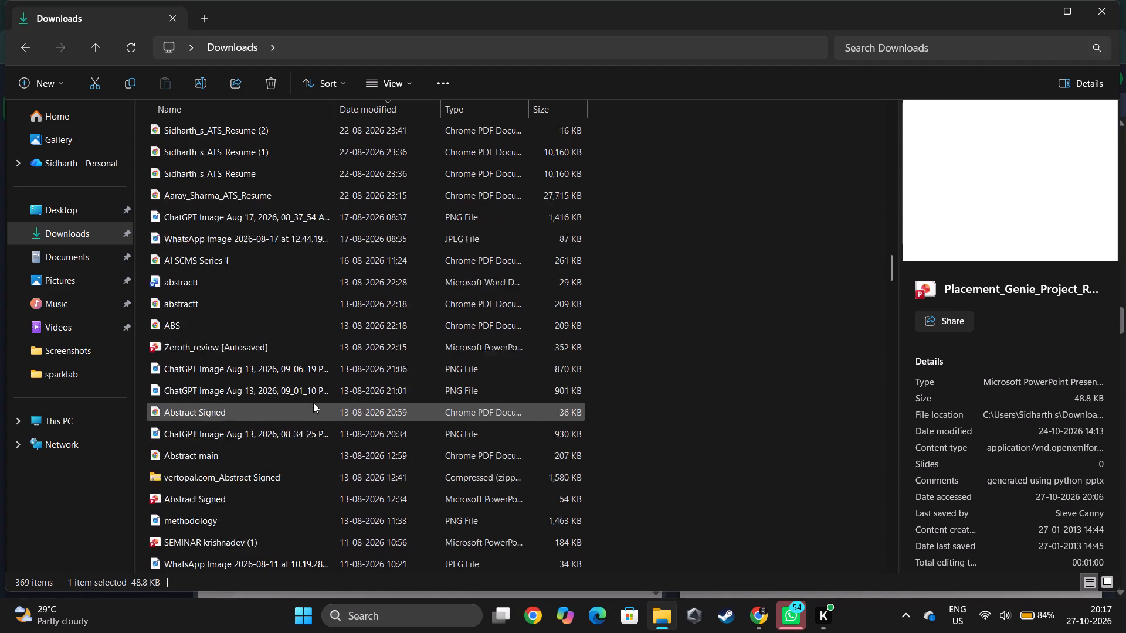
scroll(313, 403, "down", 1)
double_click(255, 321)
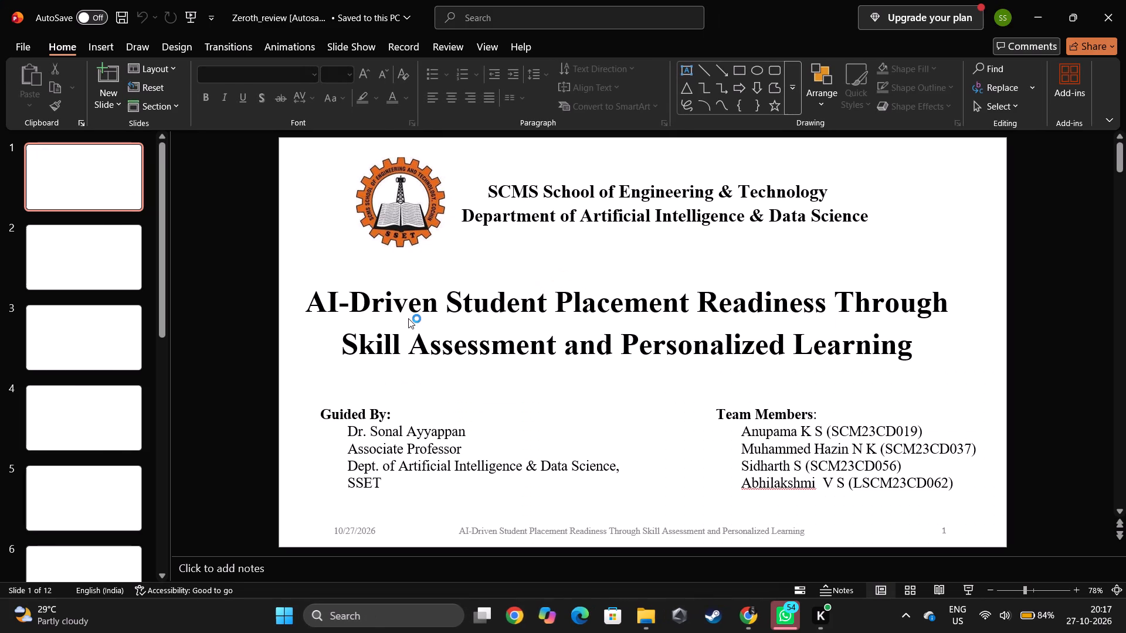
Look through the Zeroth_review slides on methodology, objective and project motivation, ending on the References slide.
scroll(93, 485, "down", 3)
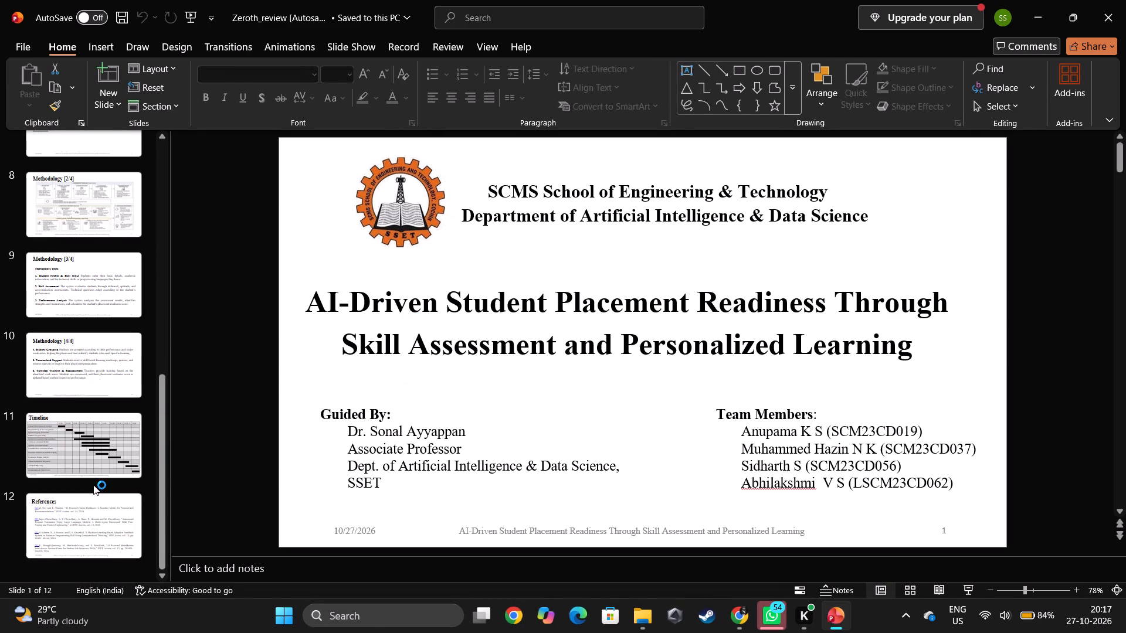
scroll(93, 485, "down", 1)
left_click(80, 292)
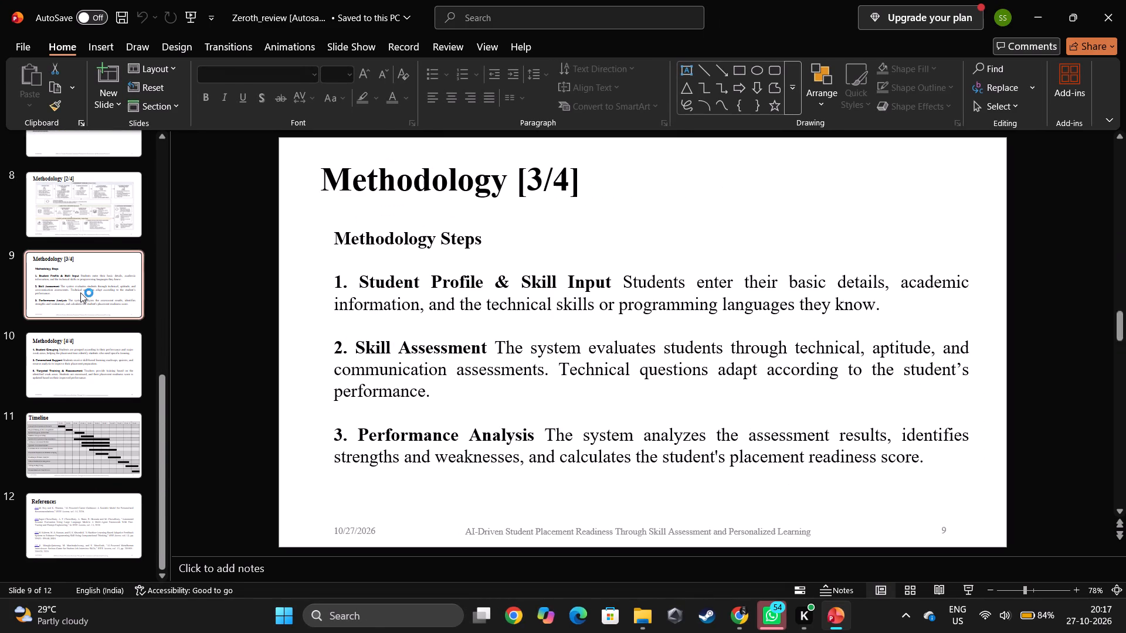
scroll(110, 326, "up", 1)
left_click(110, 326)
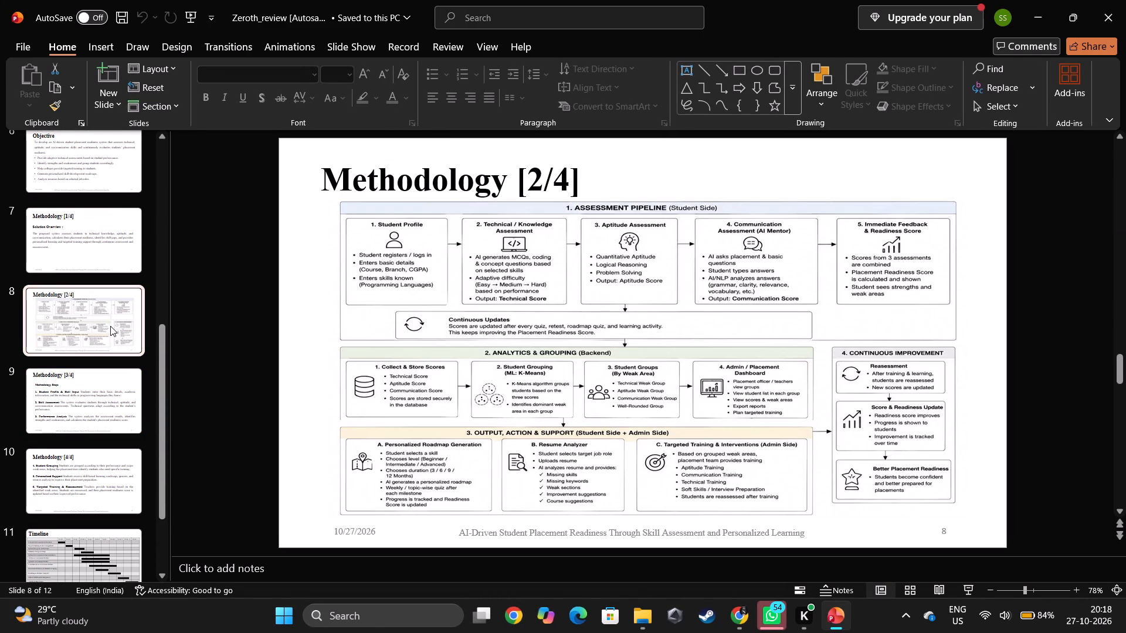
scroll(110, 326, "up", 1)
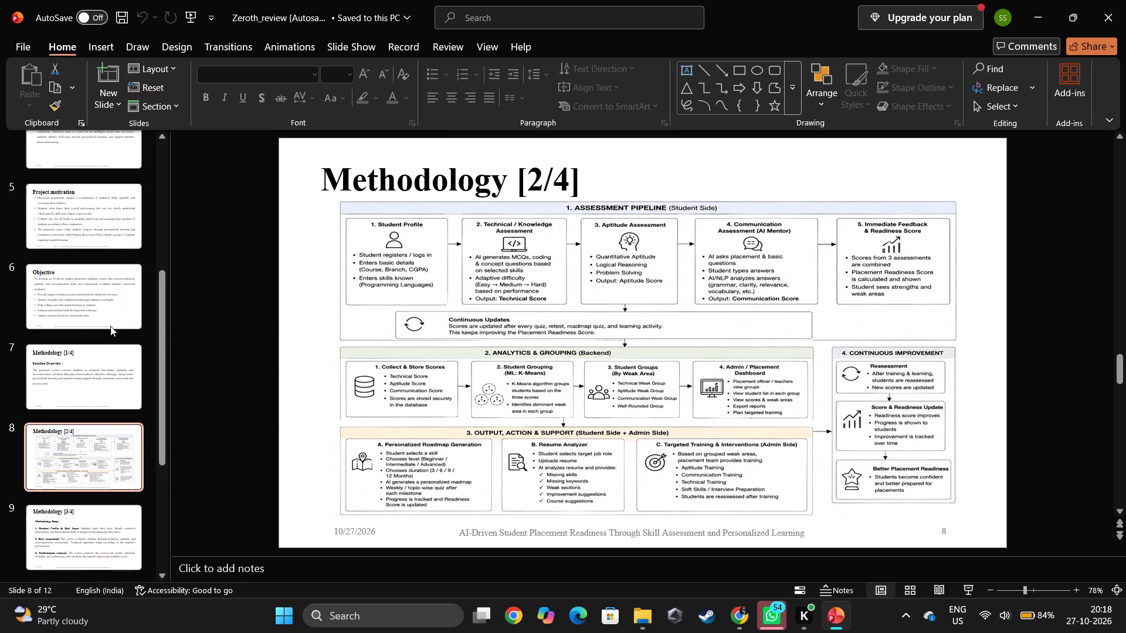
scroll(110, 326, "up", 1)
left_click_drag(104, 355, 90, 410)
left_click(90, 410)
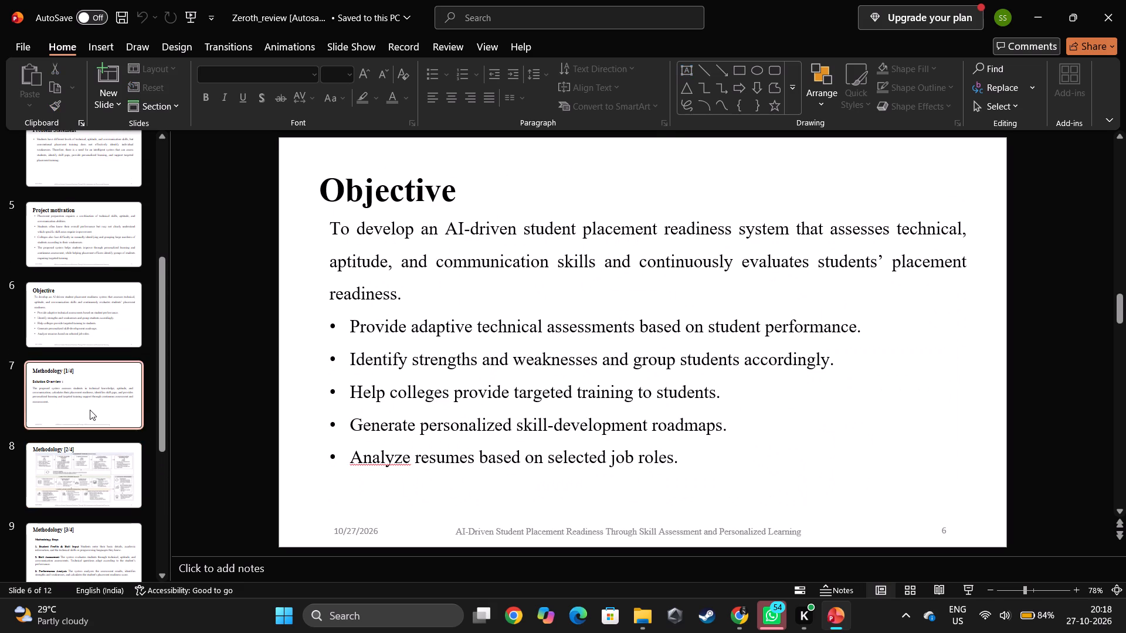
scroll(90, 410, "up", 1)
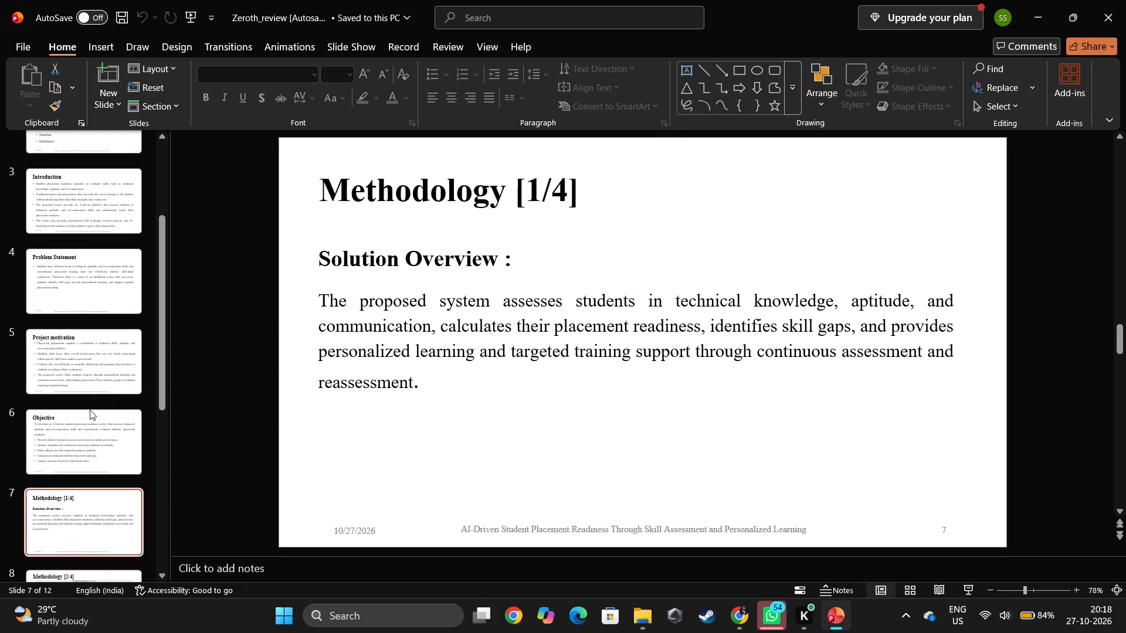
scroll(90, 410, "up", 1)
left_click(104, 498)
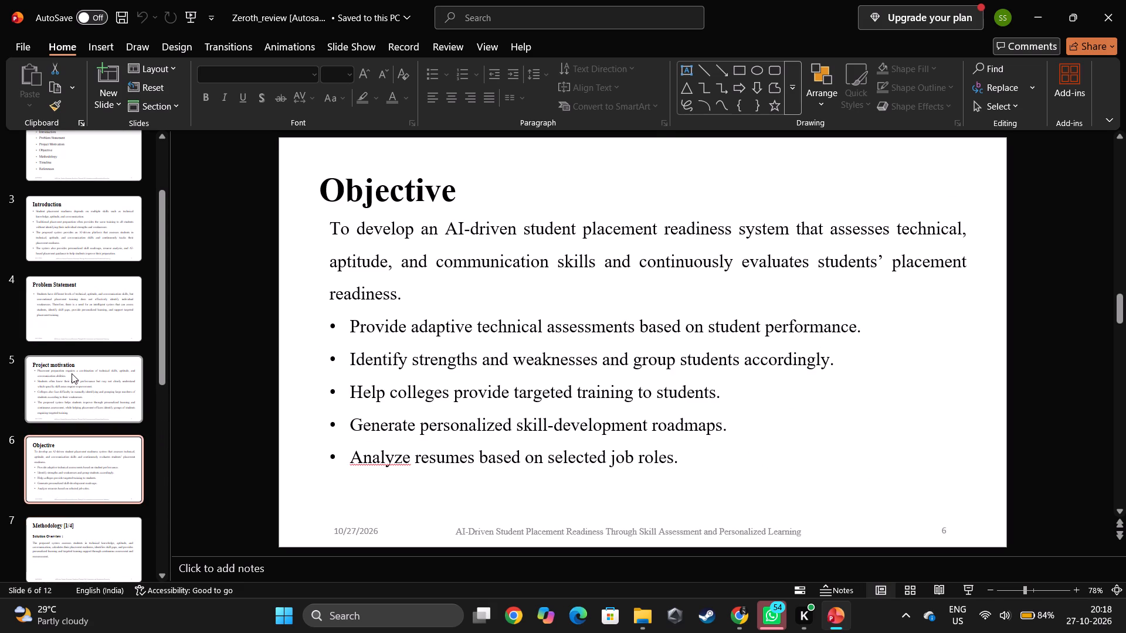
left_click(72, 373)
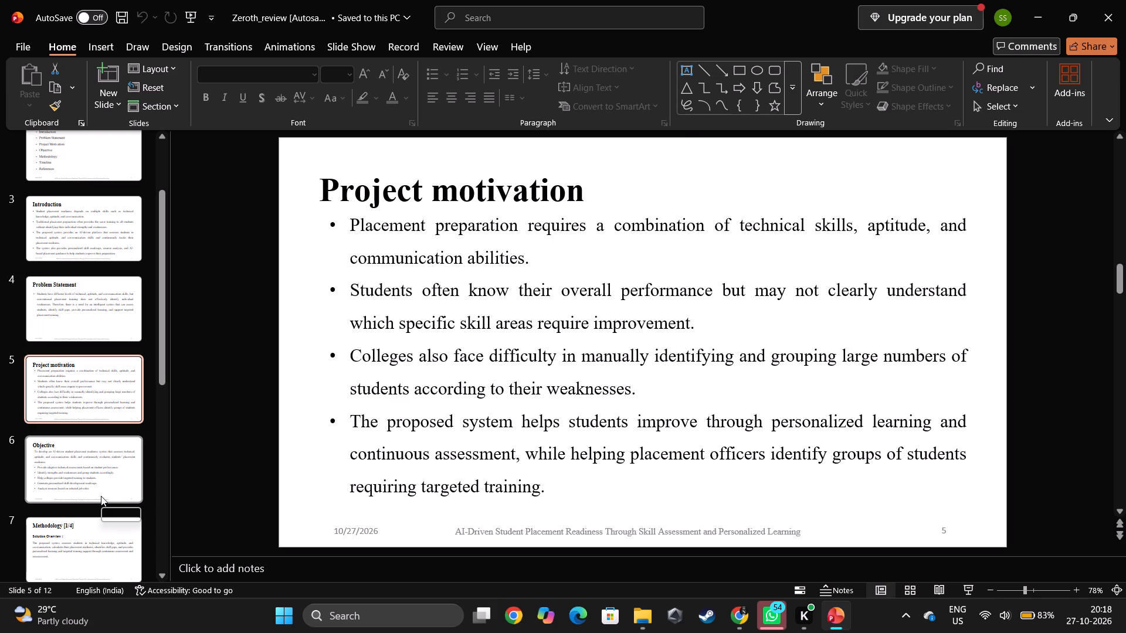
scroll(101, 496, "down", 12)
left_click(94, 518)
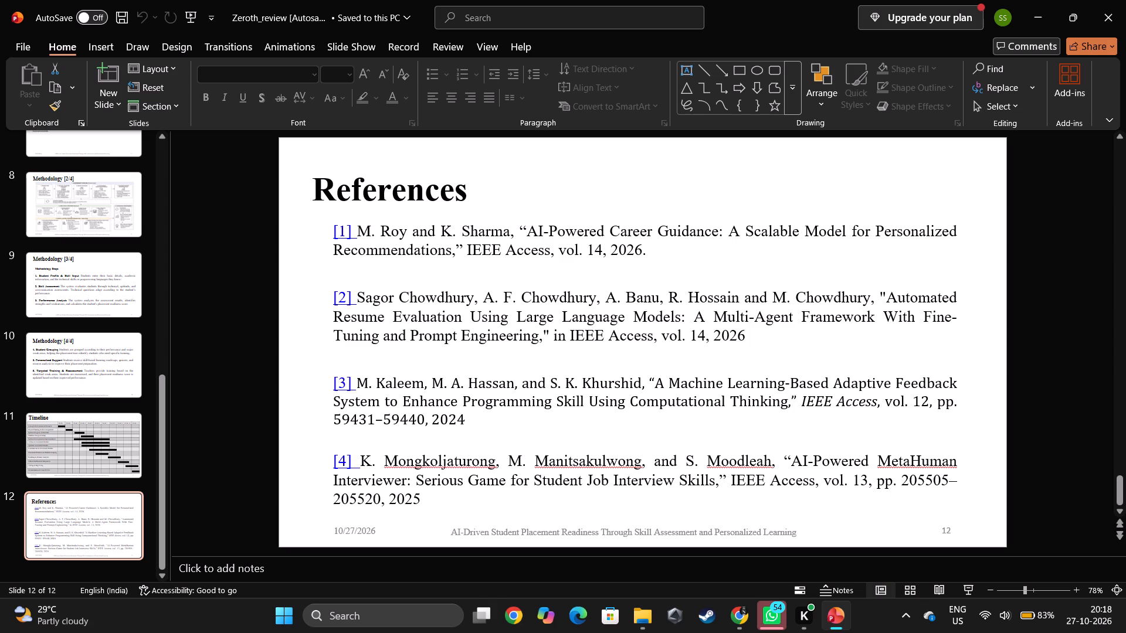
Switch to the Overleaf report and check the end of the Literature Review text above the Reference chapter.
key("alt+Tab")
key("alt+Tab")
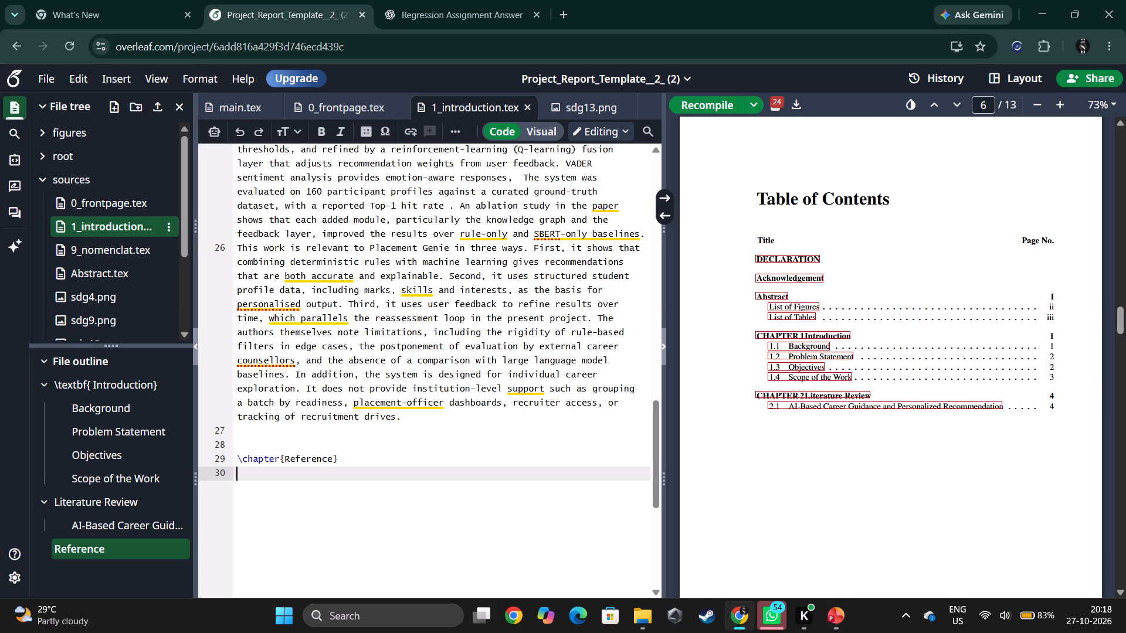
scroll(456, 350, "up", 1)
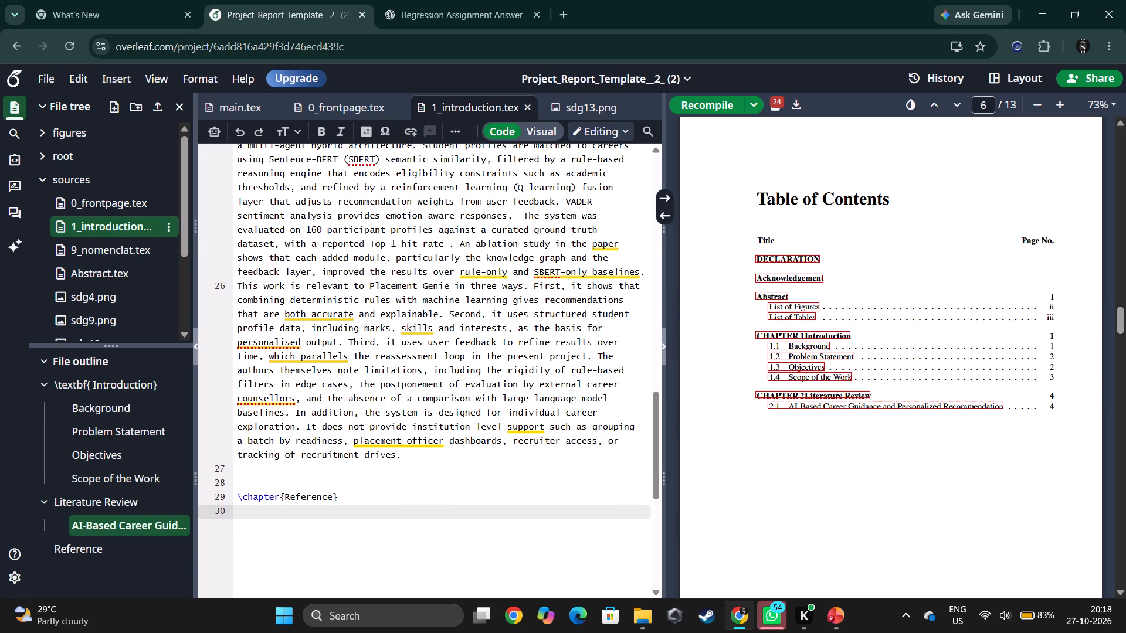
Switch to the Zeroth_review presentation and open the linked IEEE paper of reference [1] on the References slide.
key("alt+Tab")
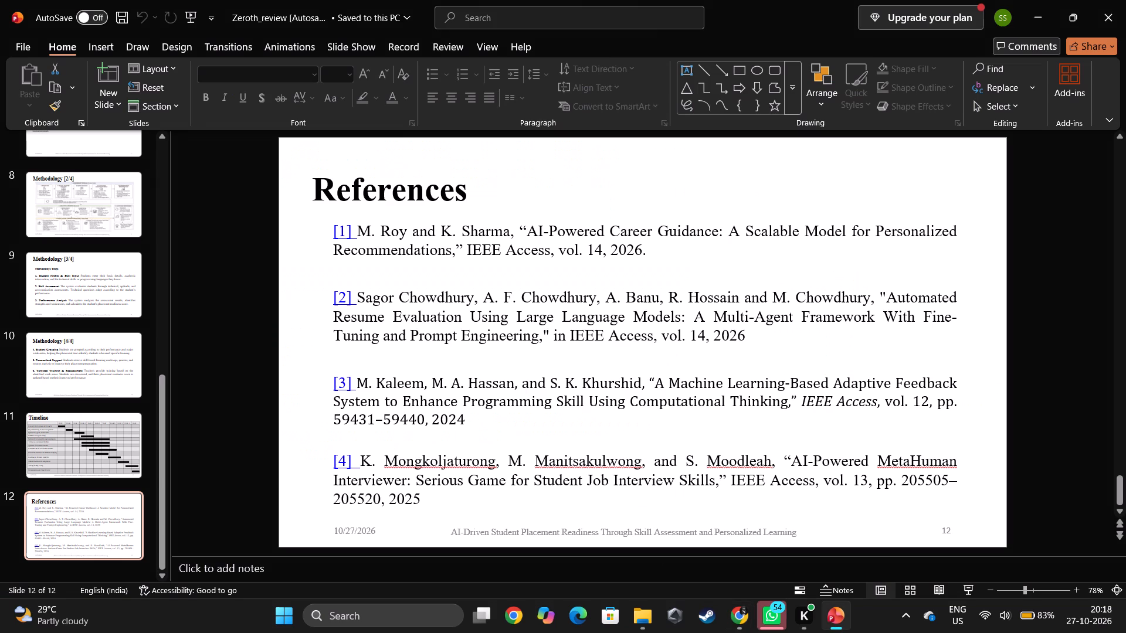
left_click(344, 236, "ctrl")
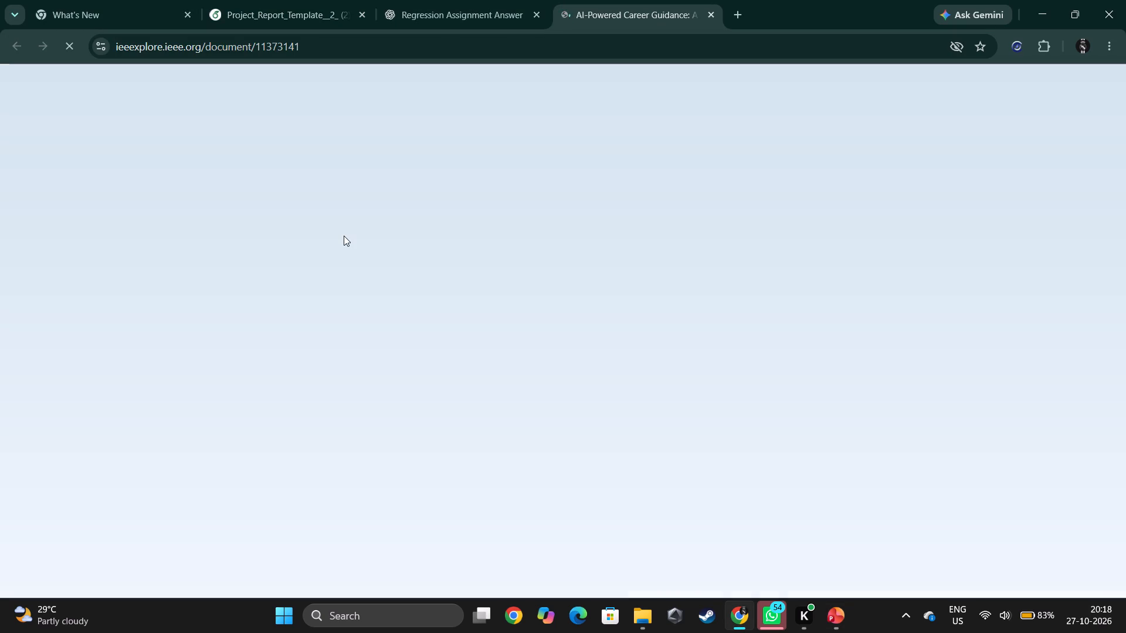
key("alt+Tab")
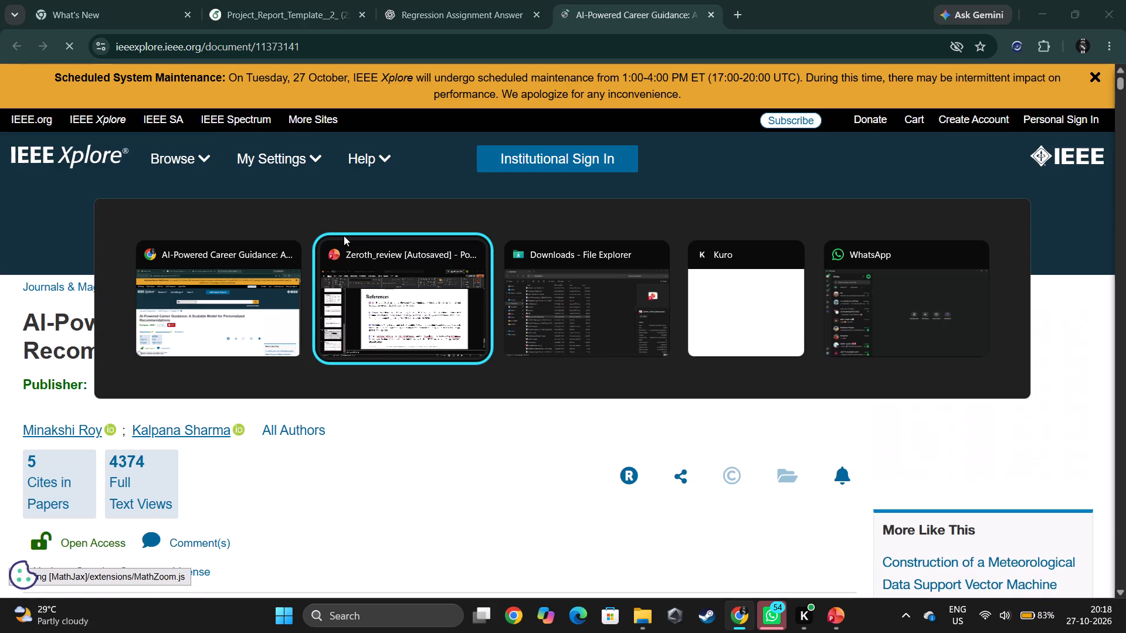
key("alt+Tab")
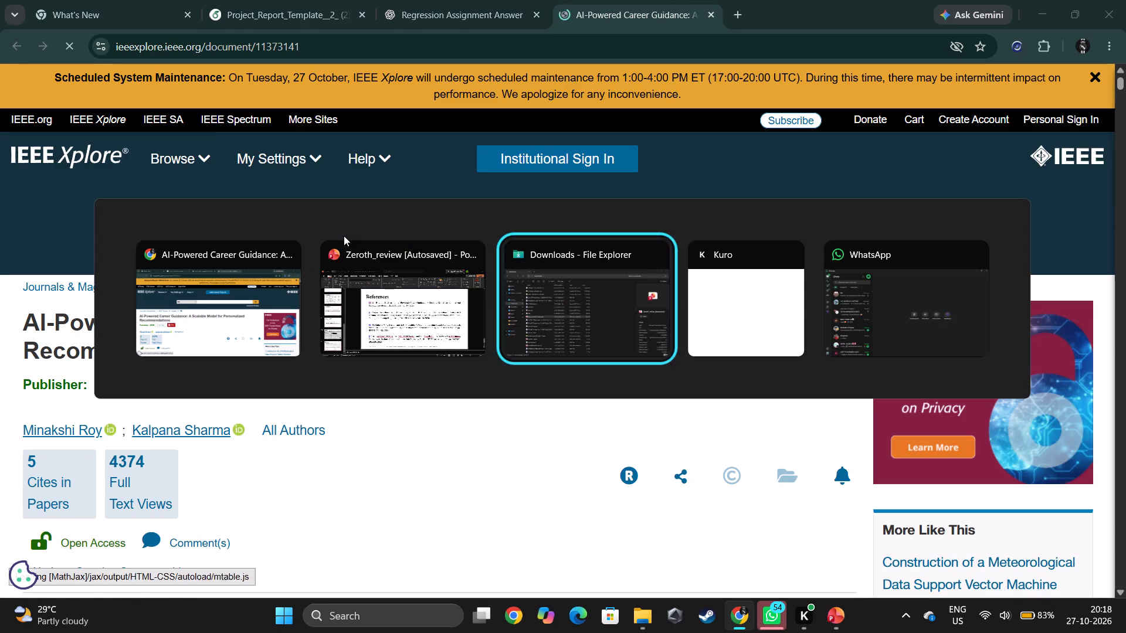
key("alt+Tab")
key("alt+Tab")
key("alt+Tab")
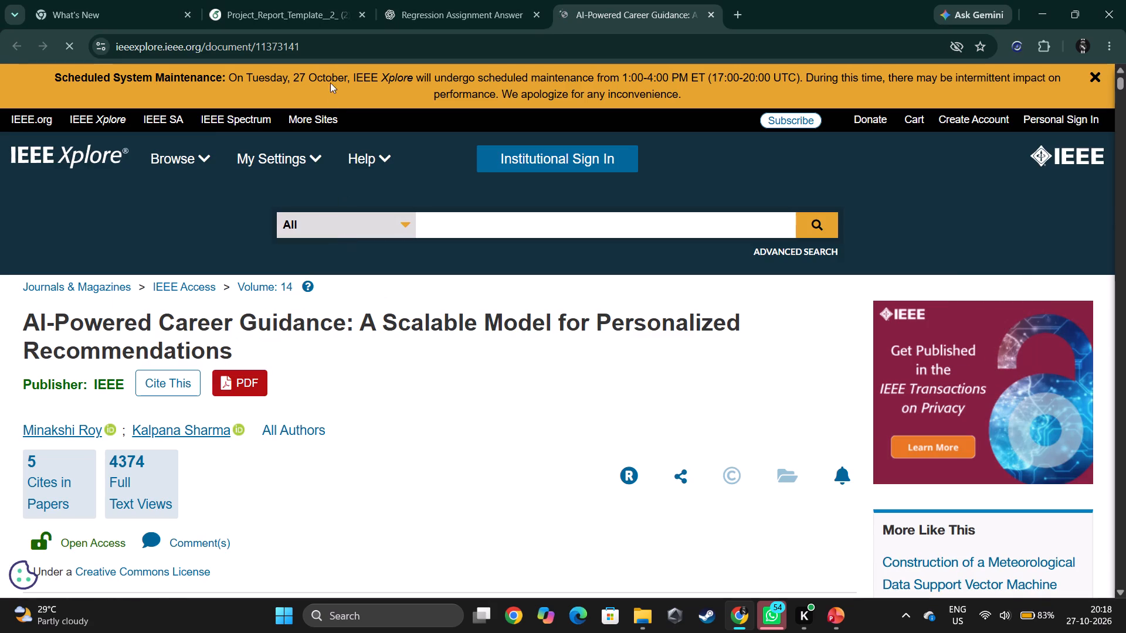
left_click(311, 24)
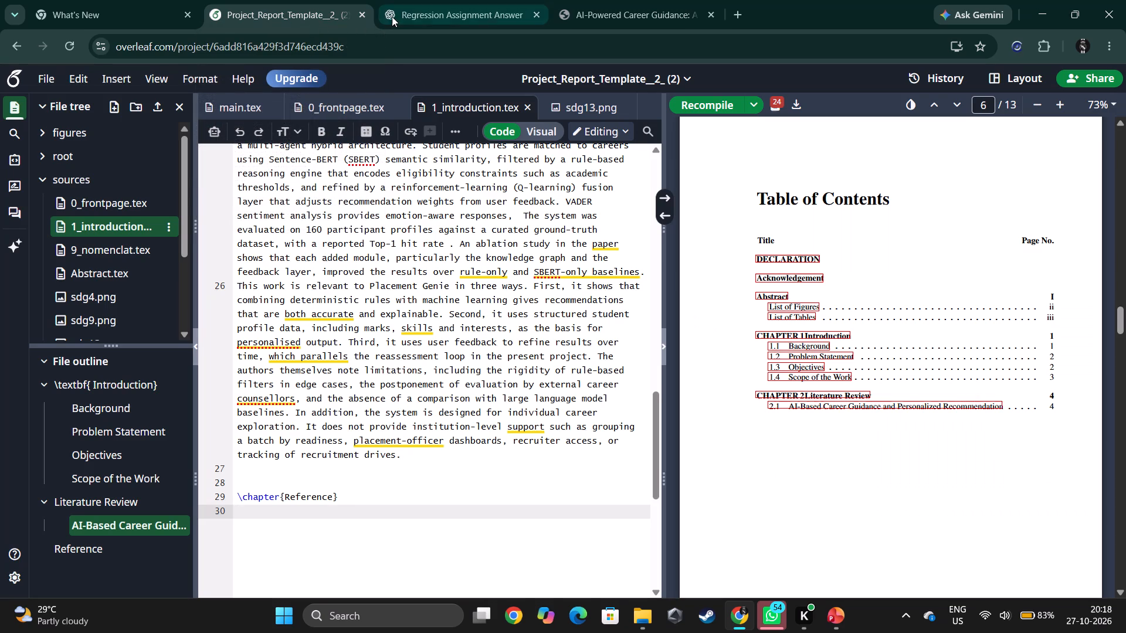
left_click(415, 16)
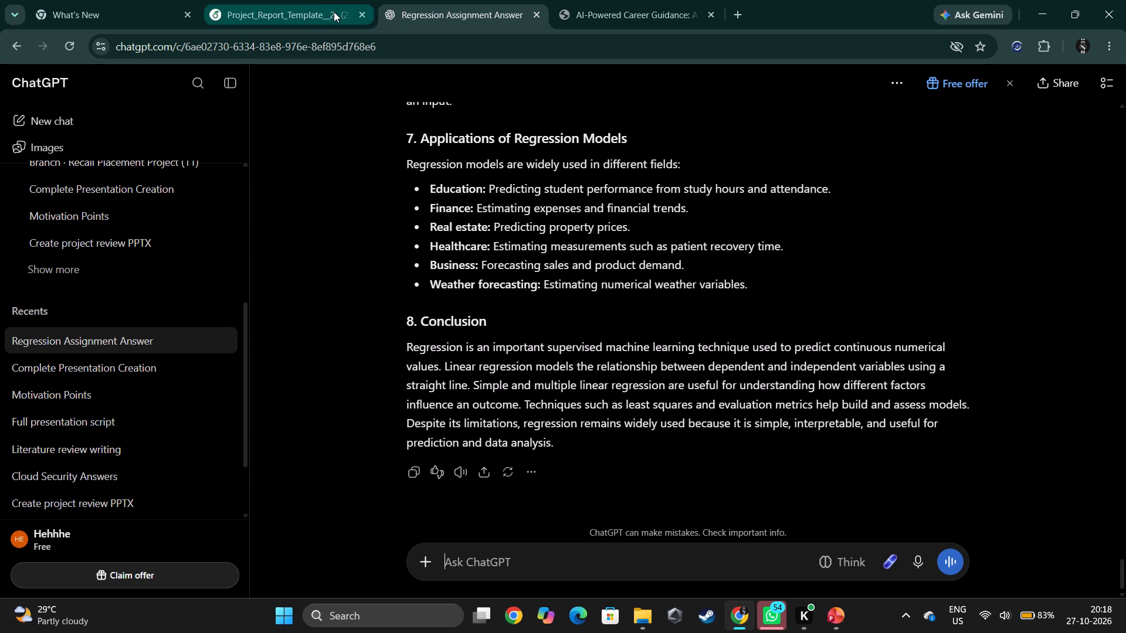
Open the full-text PDF of the IEEE paper "AI-Powered Career Guidance" and save it to Downloads under the suggested file name.
left_click(626, 22)
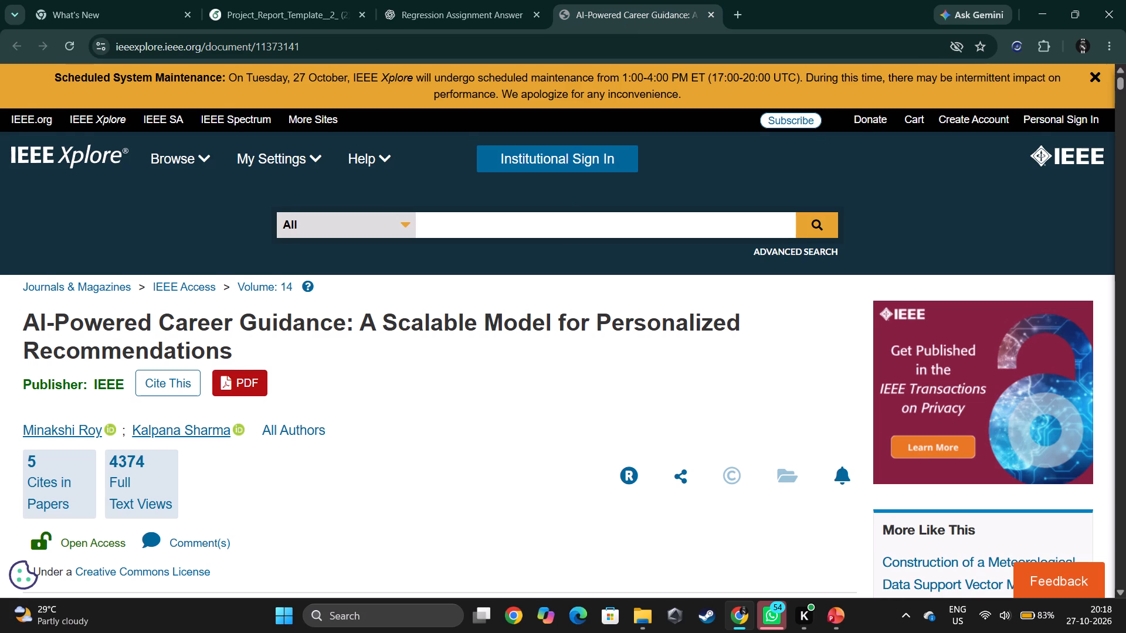
scroll(535, 323, "down", 1)
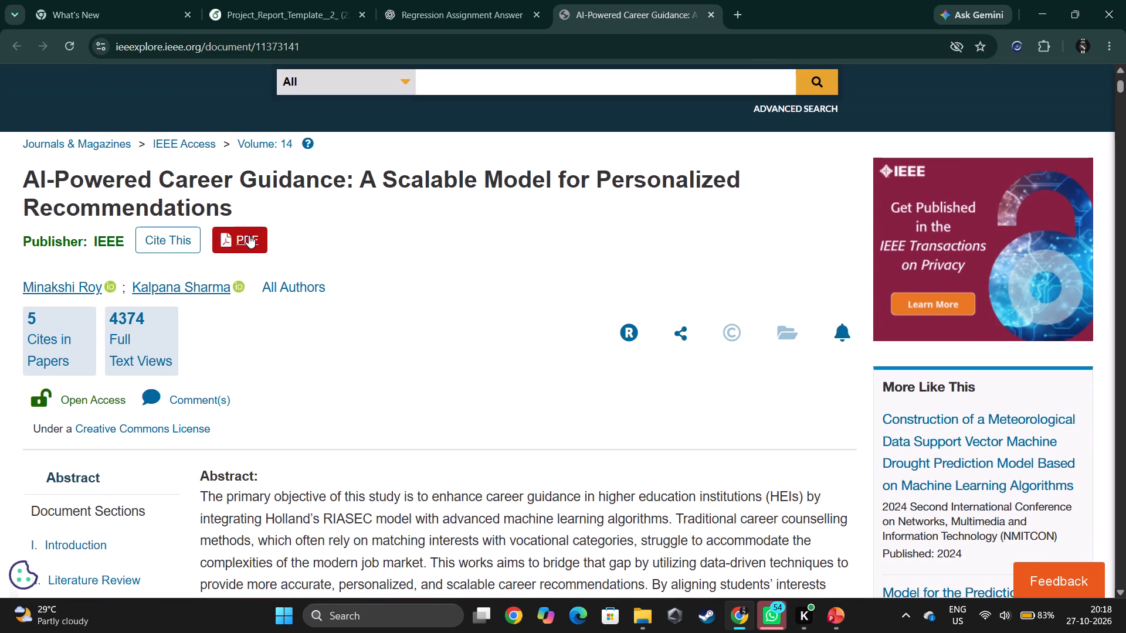
left_click(249, 235)
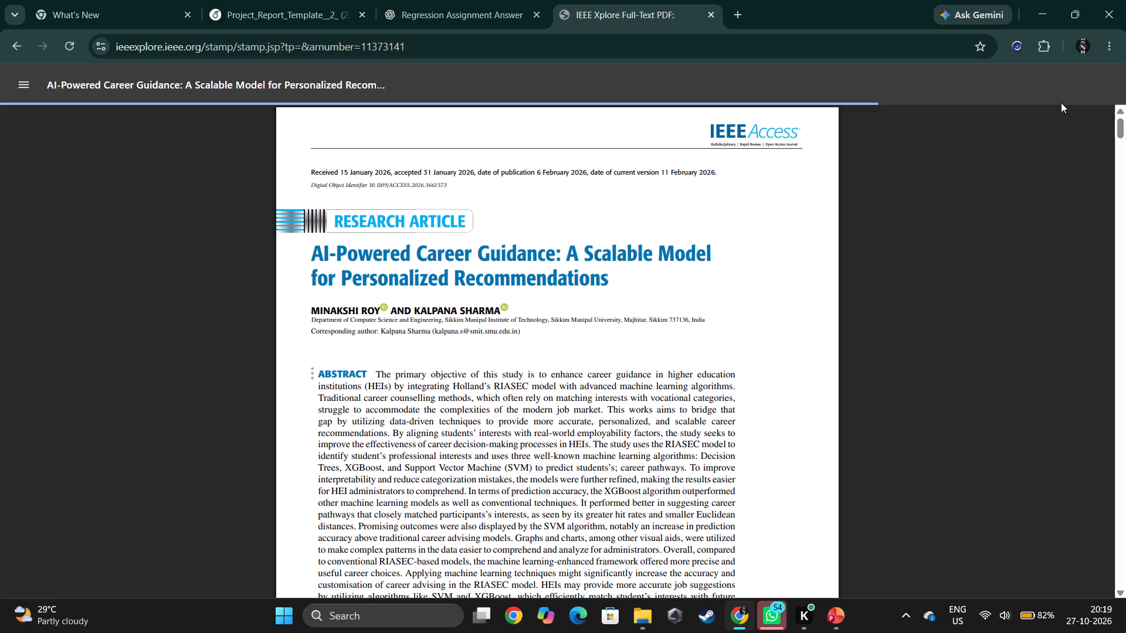
left_click(1050, 84)
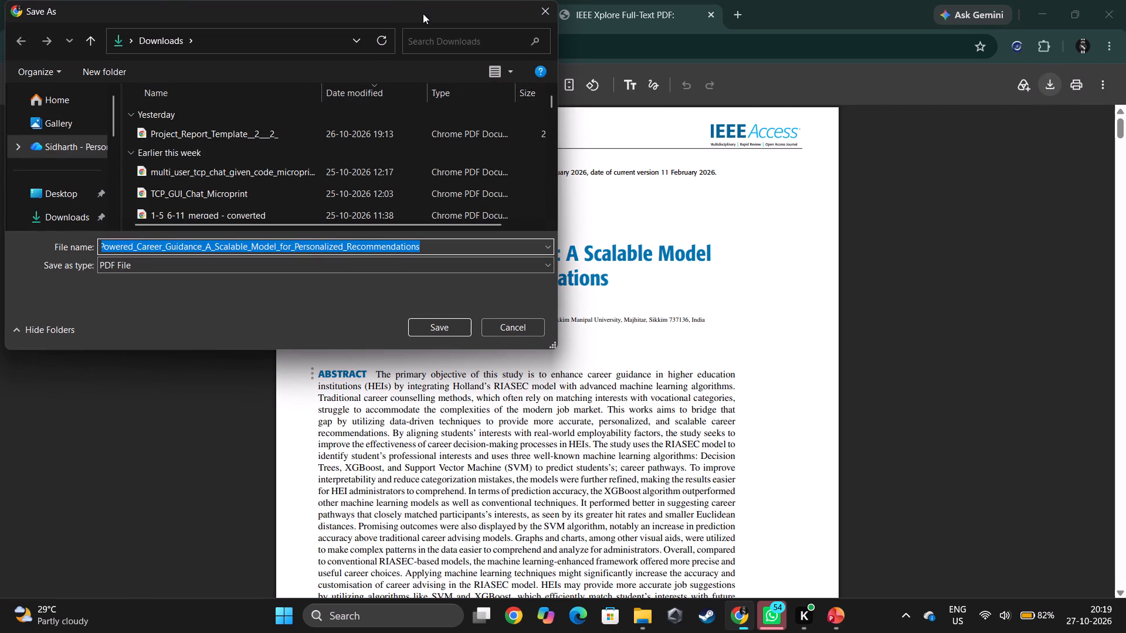
left_click(432, 323)
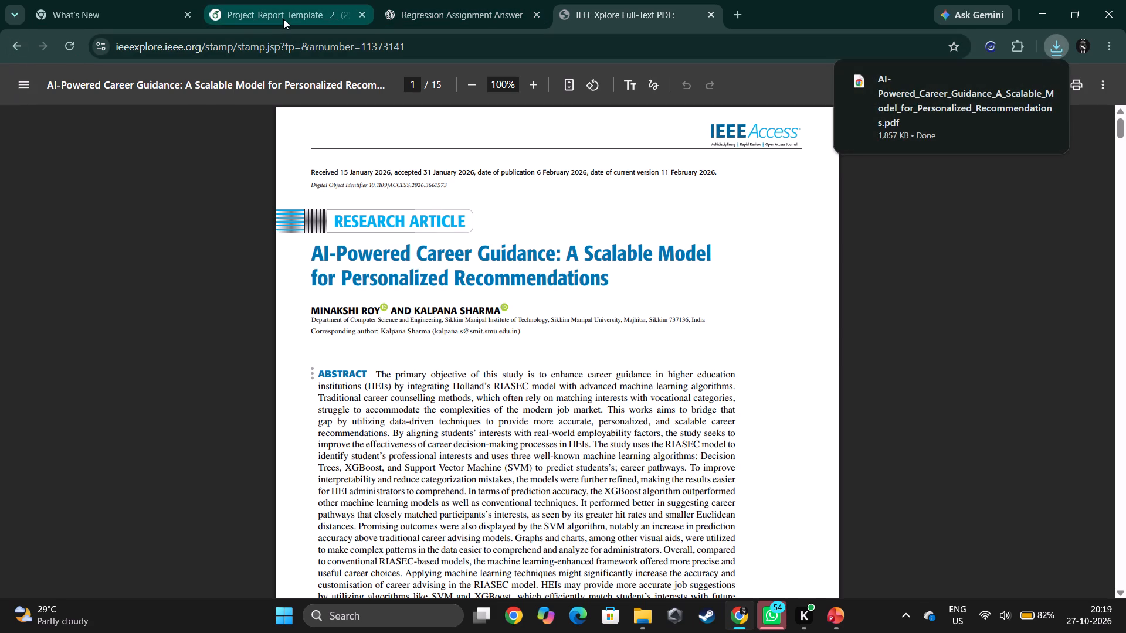
Return to the References slide, try to open the paper linked from reference [2] on IEEE Xplore, and reload its page.
key("alt+Tab")
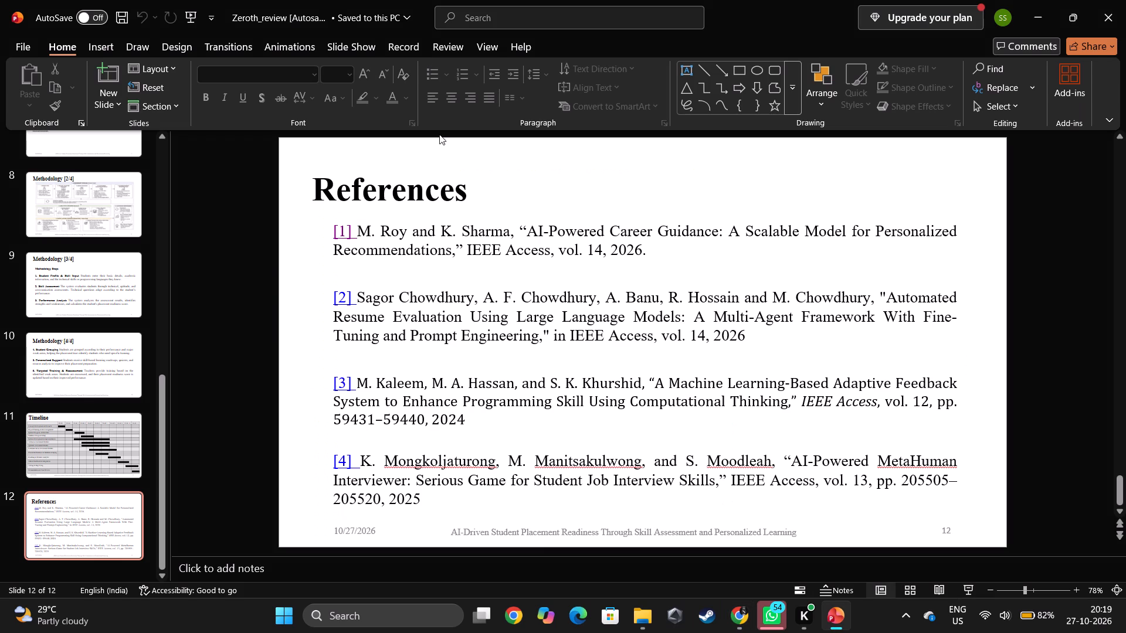
left_click(346, 296, "ctrl")
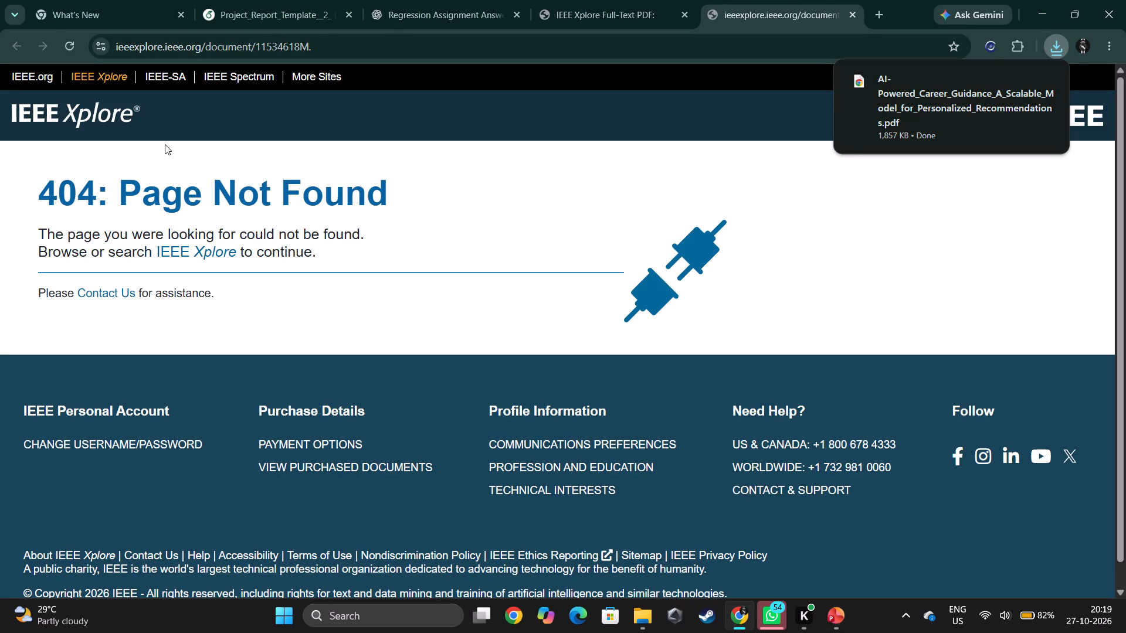
left_click(65, 47)
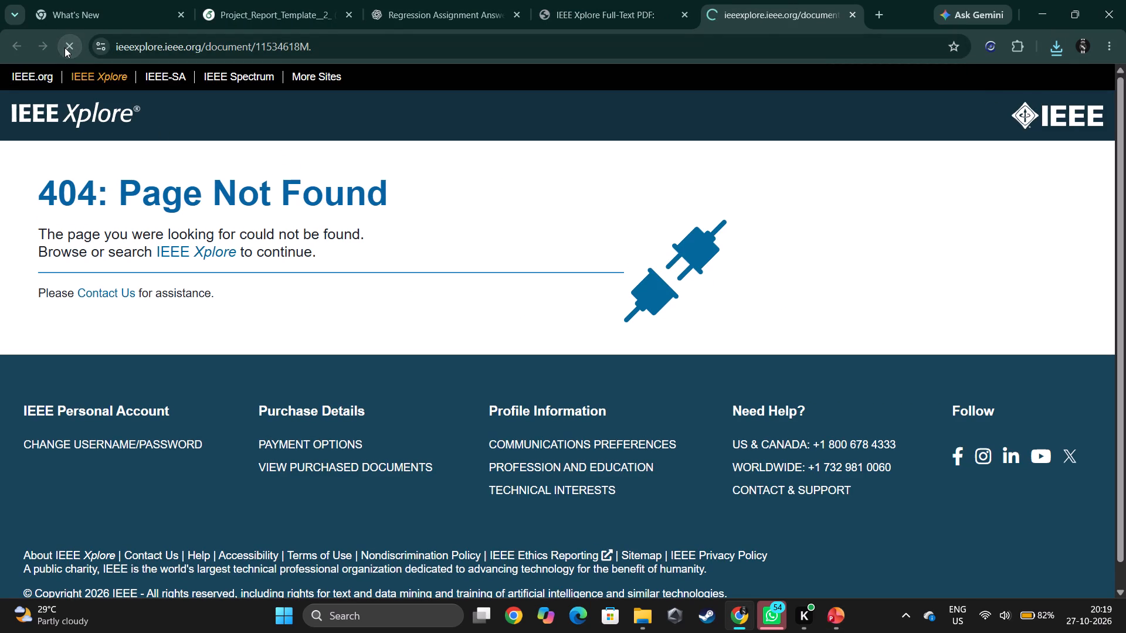
left_click(65, 47)
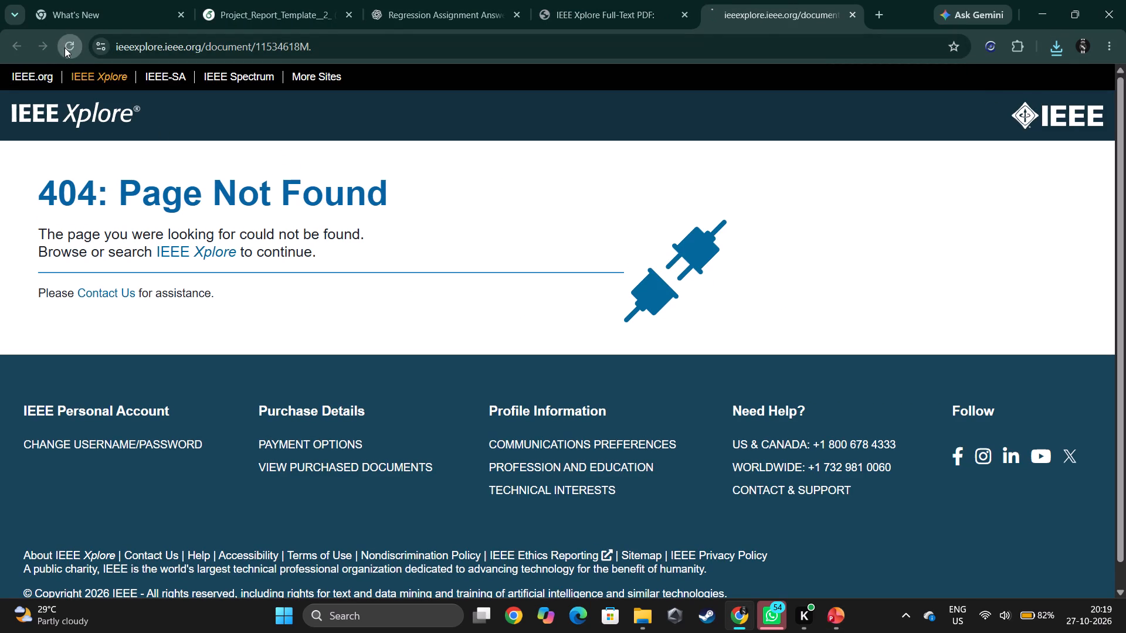
Reload the IEEE Xplore page for reference [2], check it, and go to the IEEE.org home page from it.
left_click(65, 47)
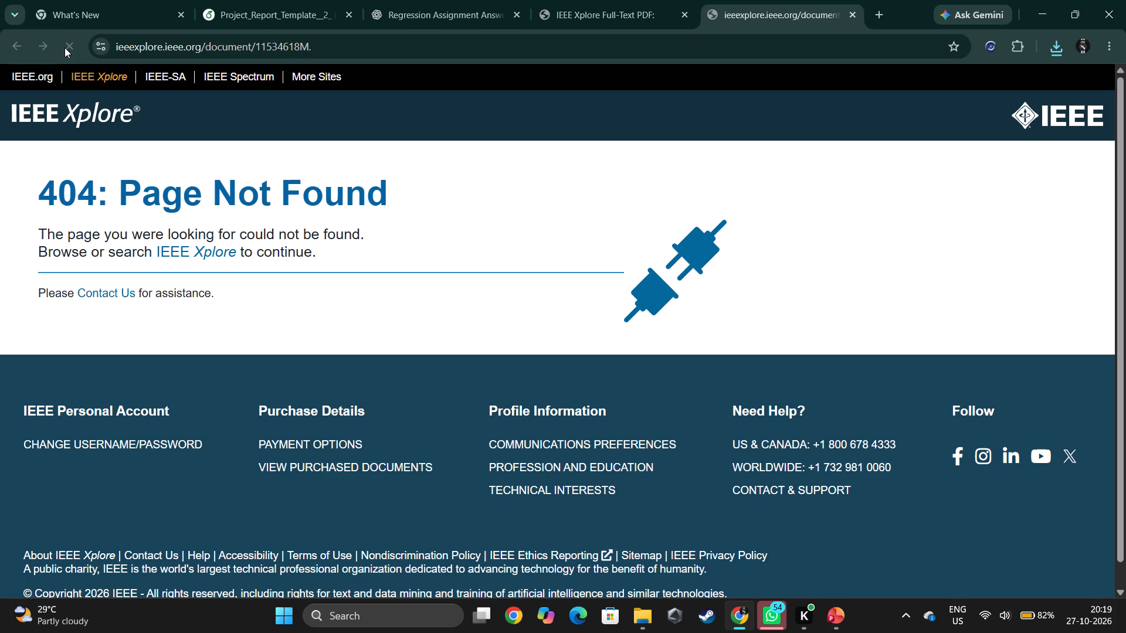
scroll(574, 352, "up", 2)
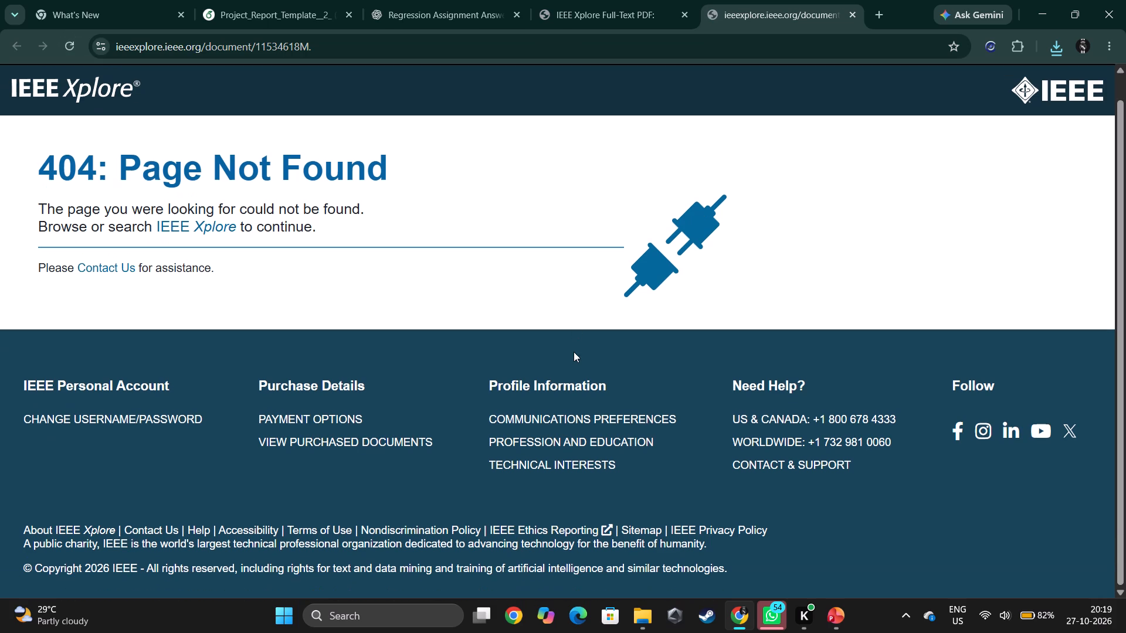
scroll(574, 352, "up", 1)
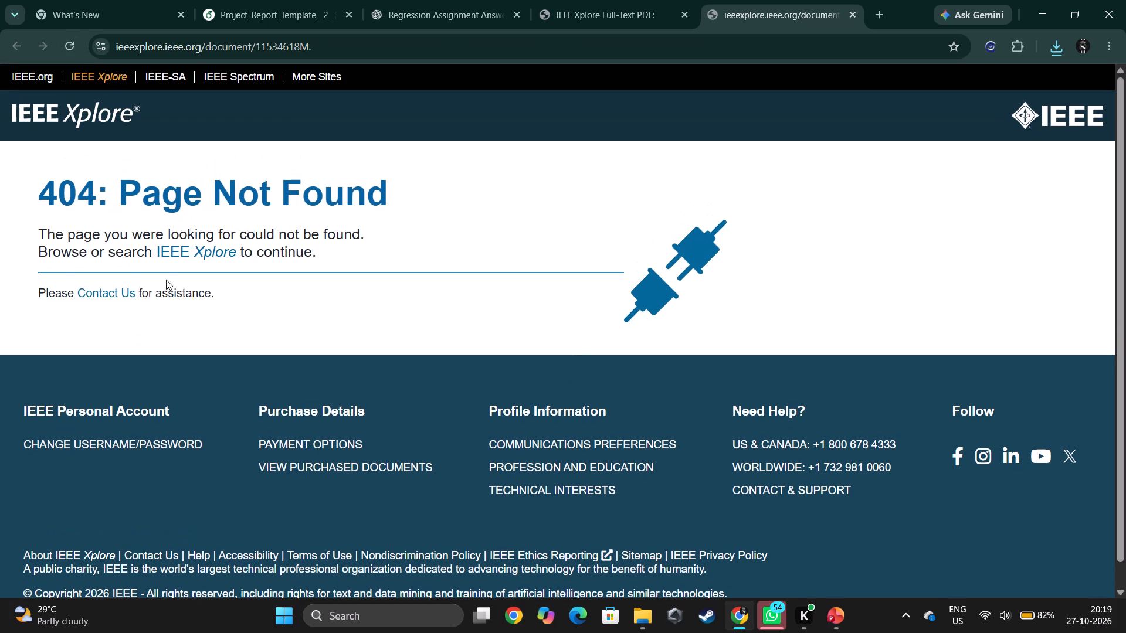
left_click(29, 48)
left_click(35, 79)
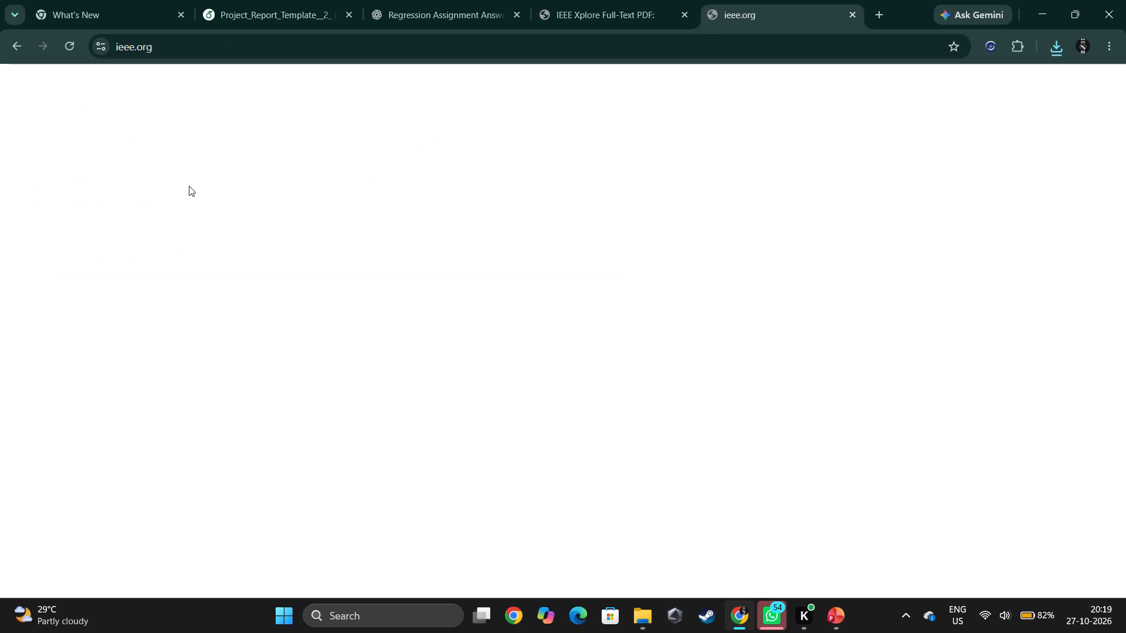
Switch back to the Zeroth_review presentation in PowerPoint at its References slide.
key("alt+Tab")
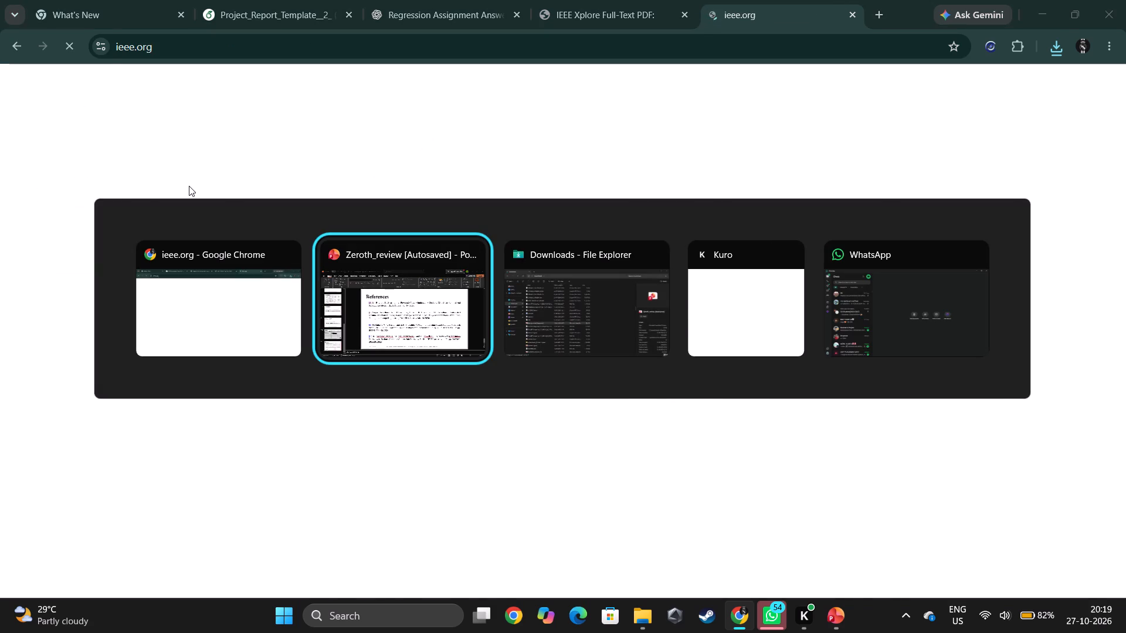
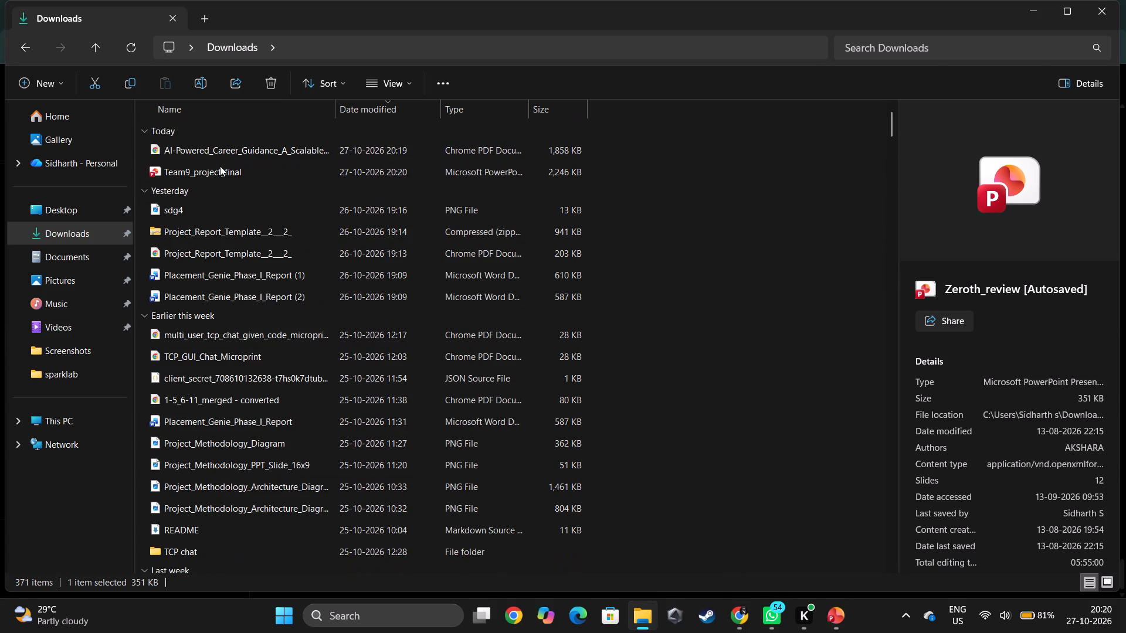
double_click(215, 174)
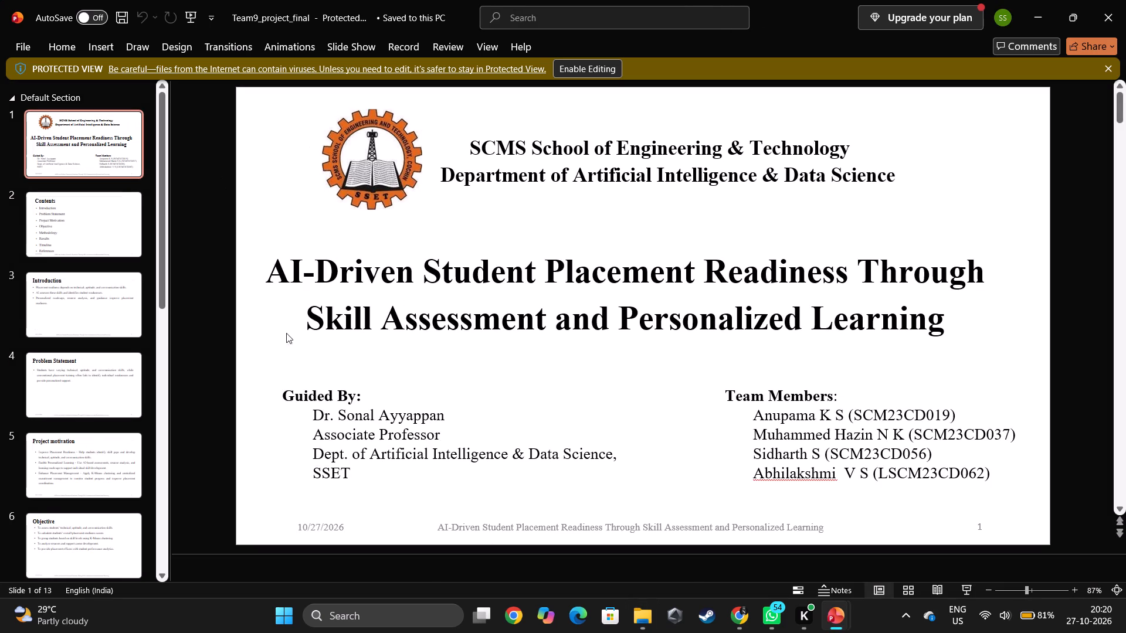
scroll(73, 430, "down", 6)
left_click(76, 540)
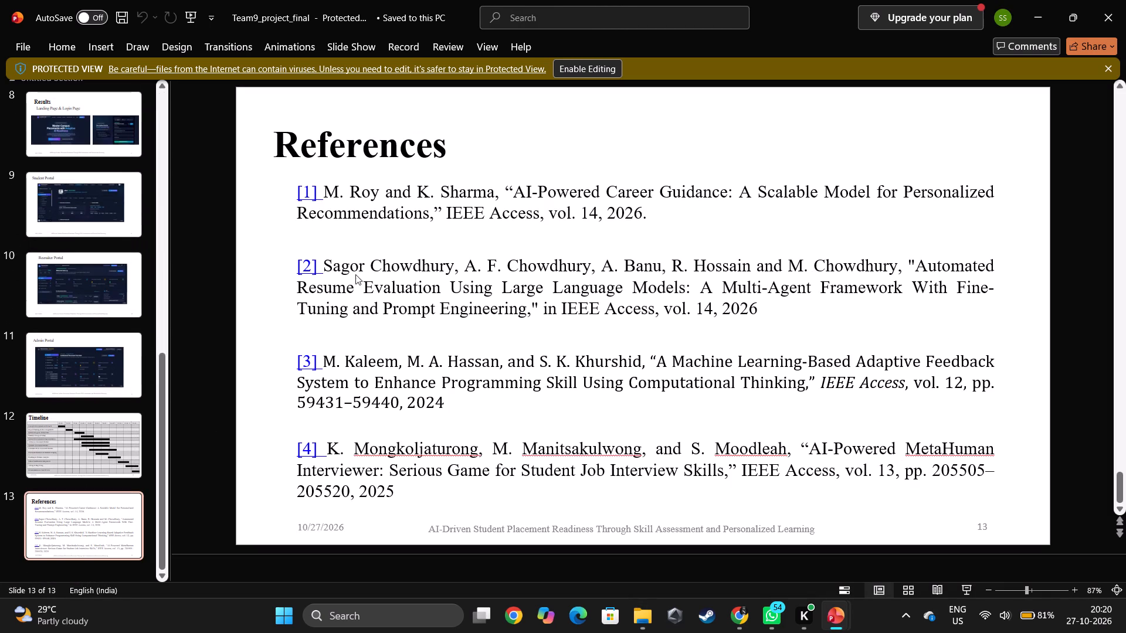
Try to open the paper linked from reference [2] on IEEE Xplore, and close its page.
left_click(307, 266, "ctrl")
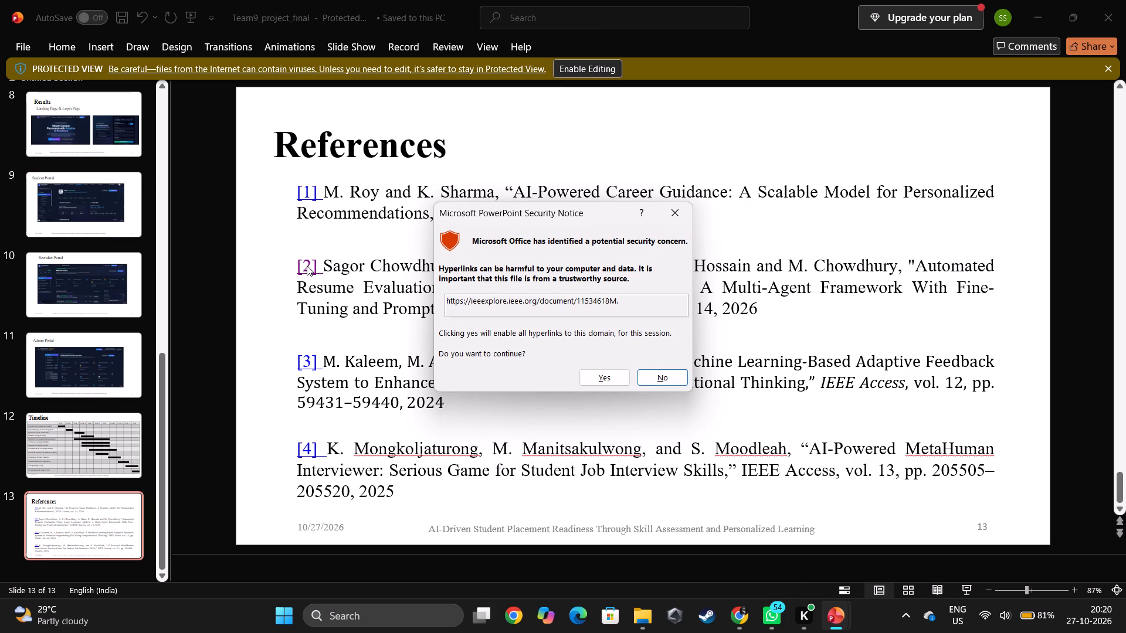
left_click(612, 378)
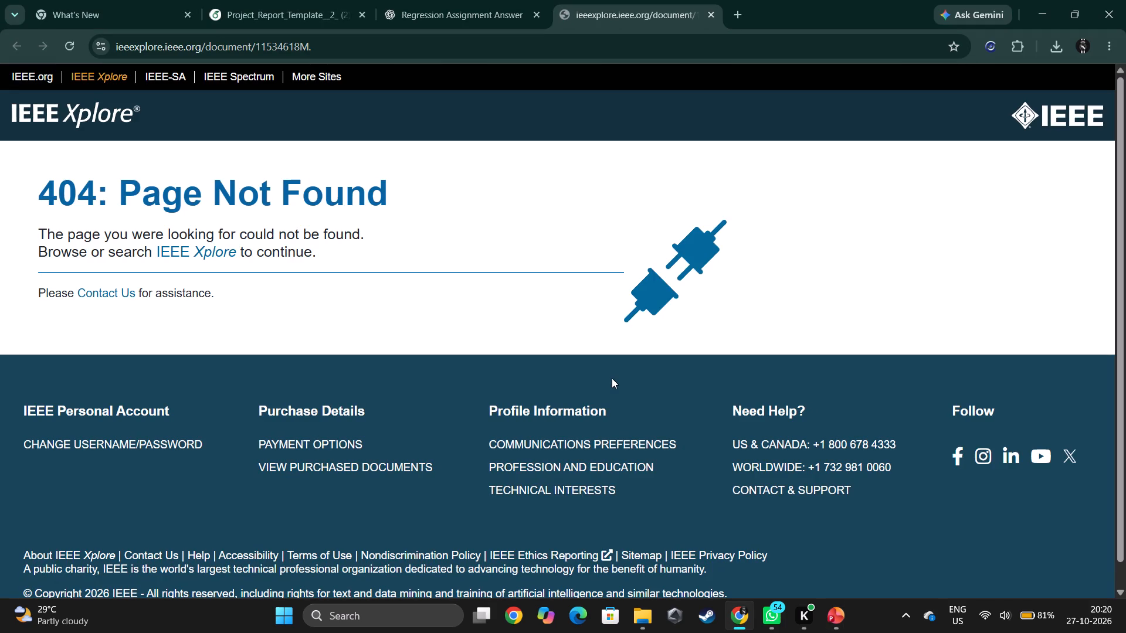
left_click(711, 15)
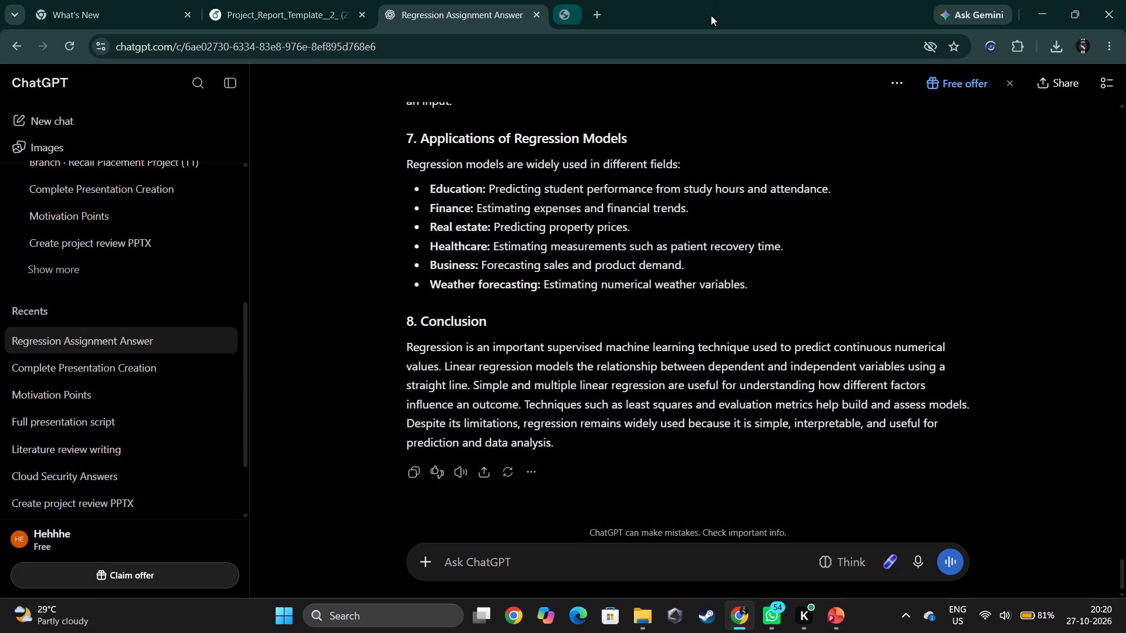
Return to the References slide, follow the link of reference [4] to IEEE Xplore and save the paper's full-text PDF in Downloads.
key("alt+Tab")
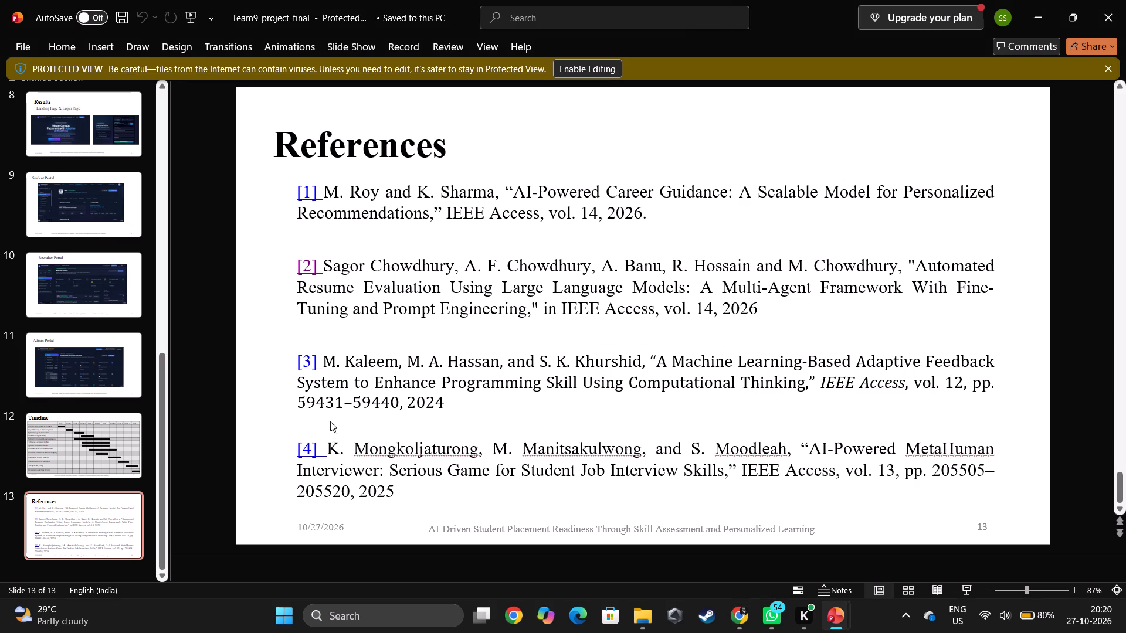
left_click(303, 446, "ctrl")
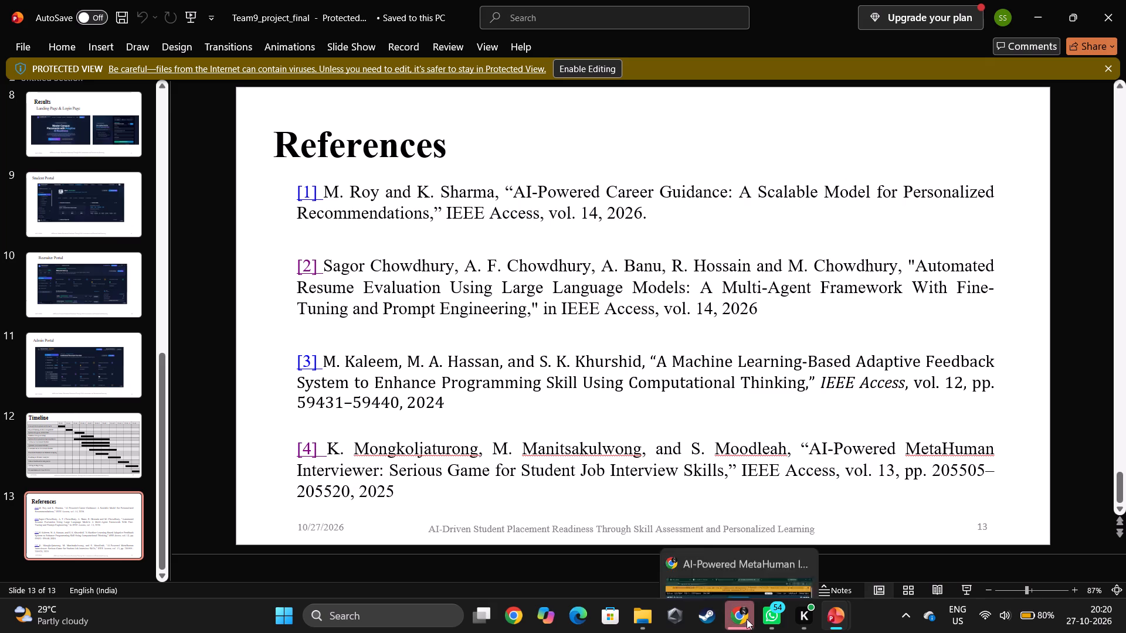
left_click(734, 529)
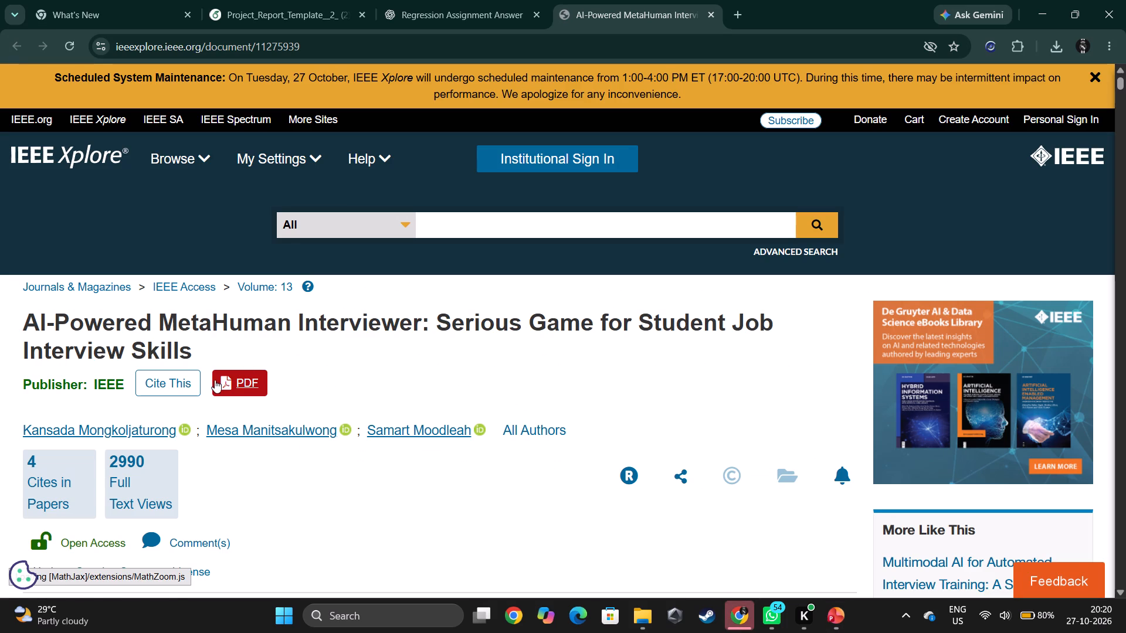
left_click(217, 379)
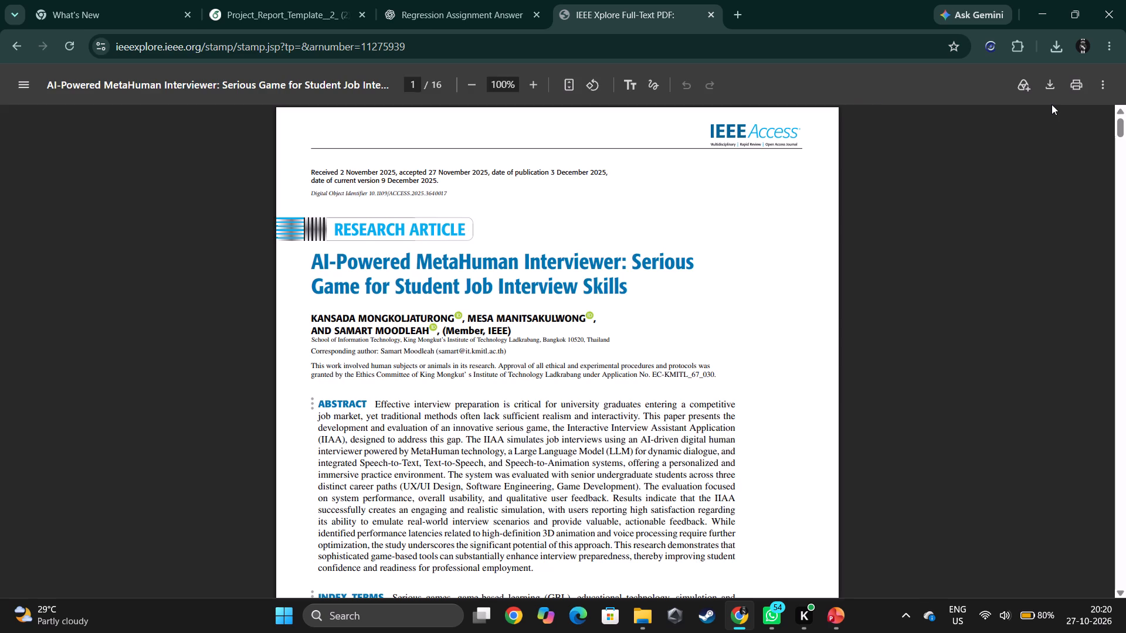
left_click(1059, 87)
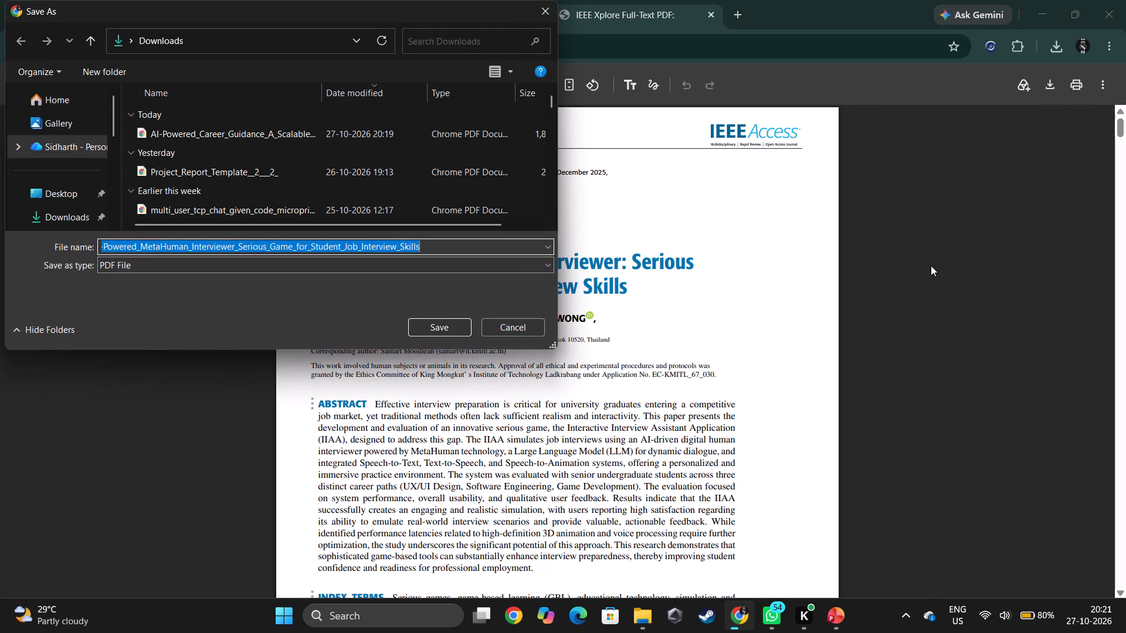
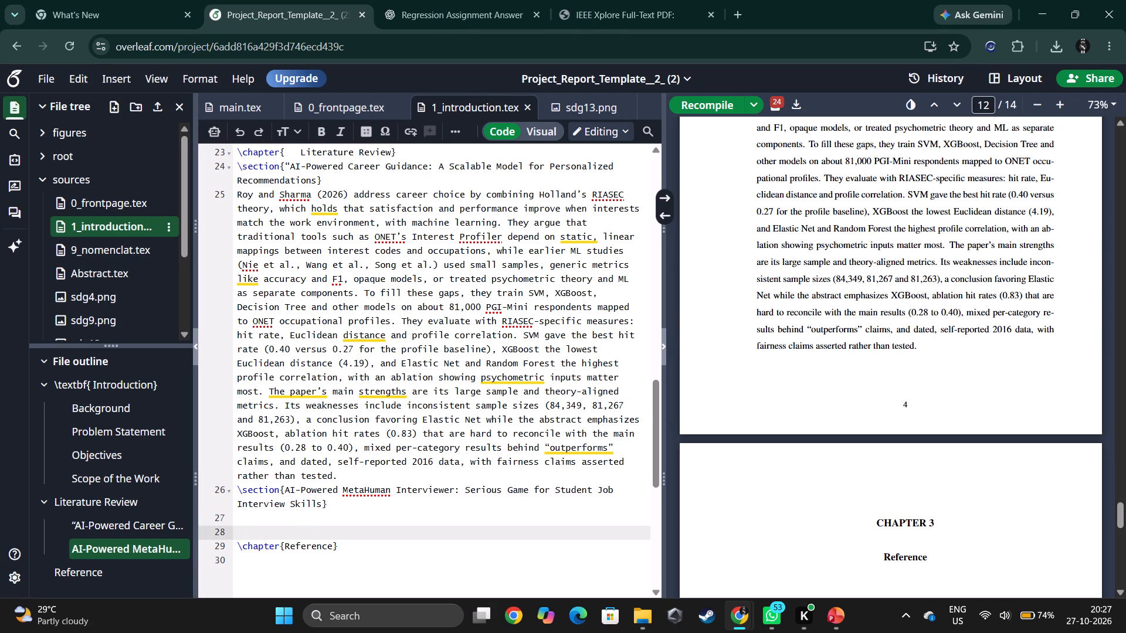
key("Up")
key("ctrl+v")
Recompile the report and examine the layout of all pages in the PDF preview.
key("ctrl+s")
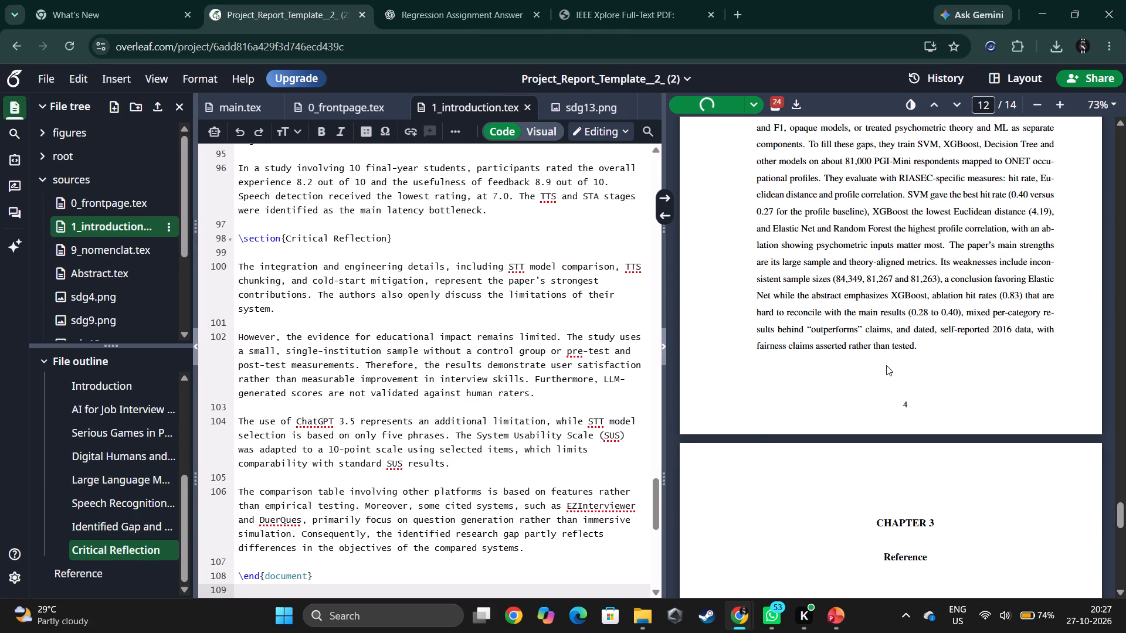
scroll(886, 365, "down", 1)
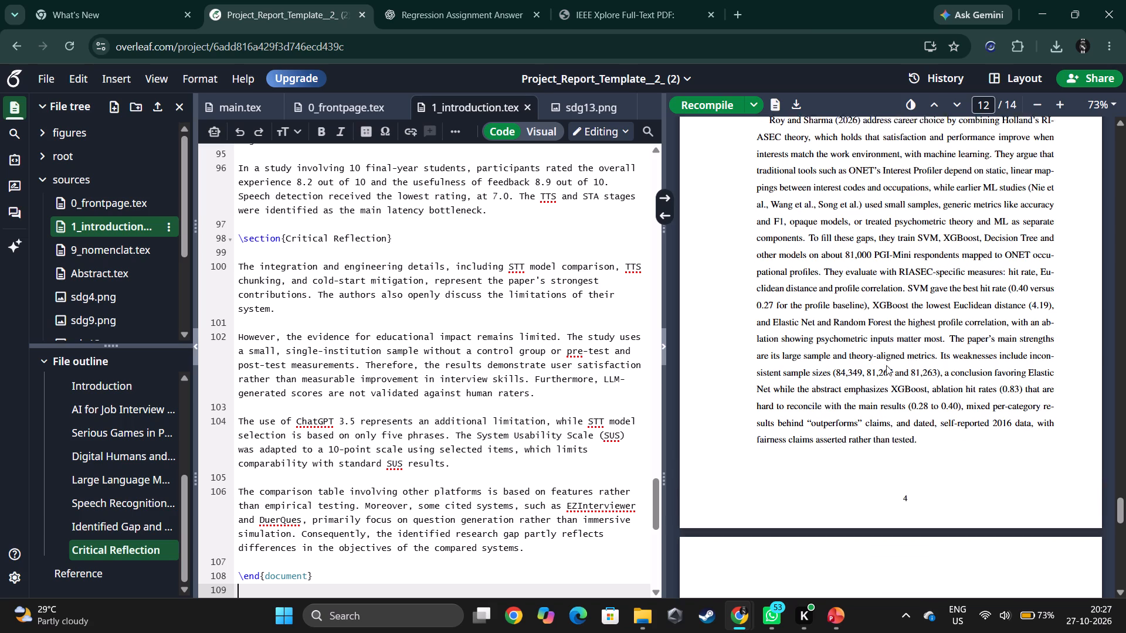
scroll(886, 365, "down", 2)
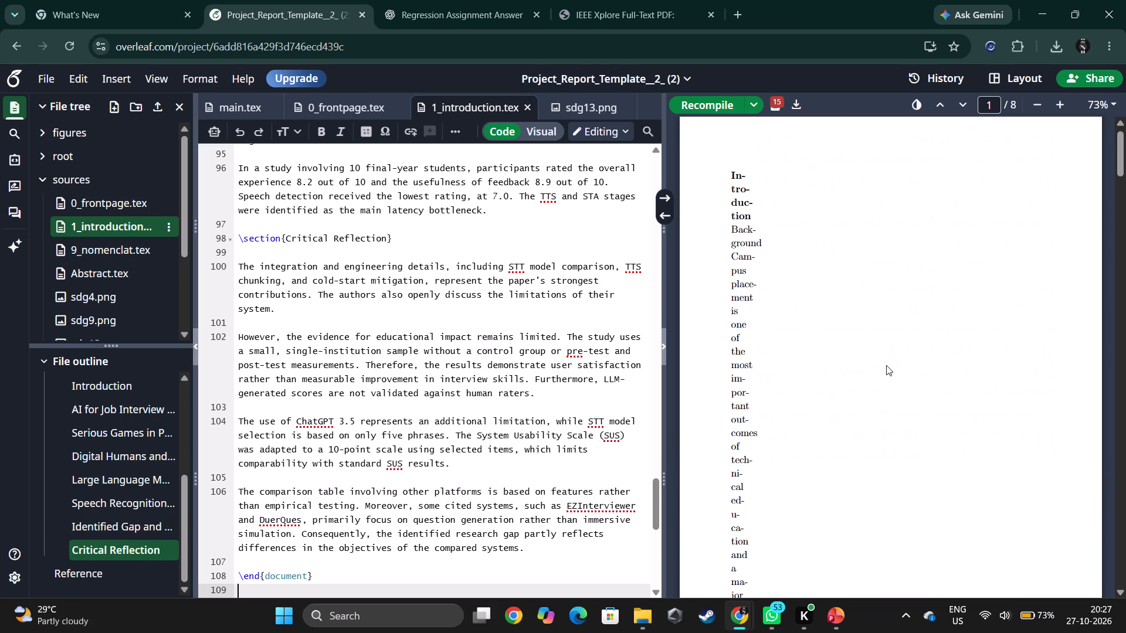
scroll(886, 365, "down", 4)
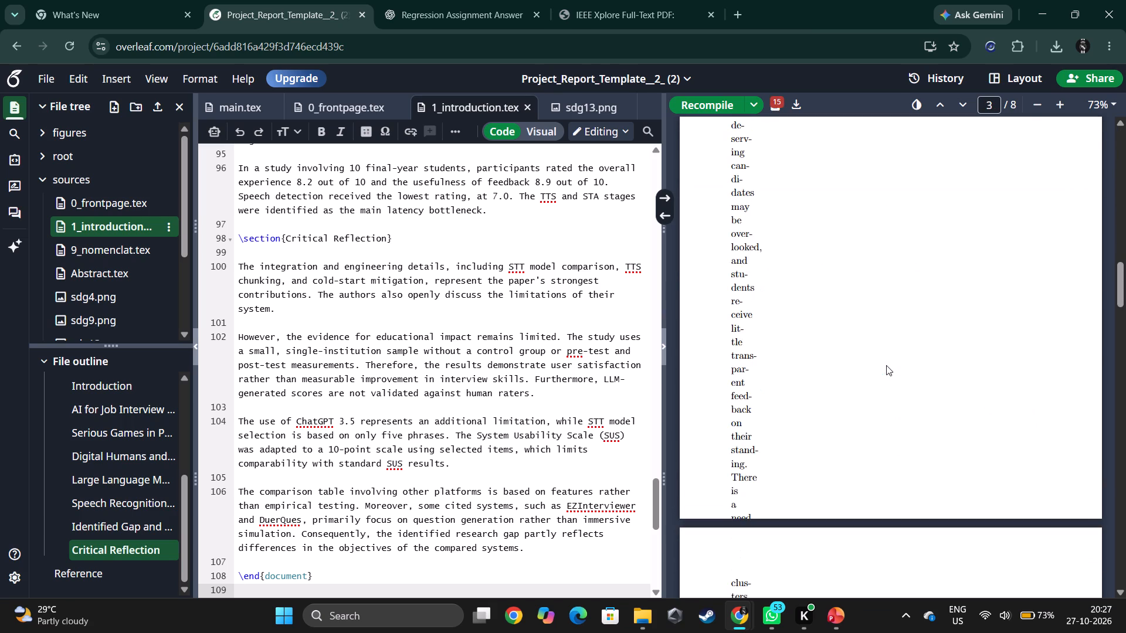
scroll(886, 365, "down", 3)
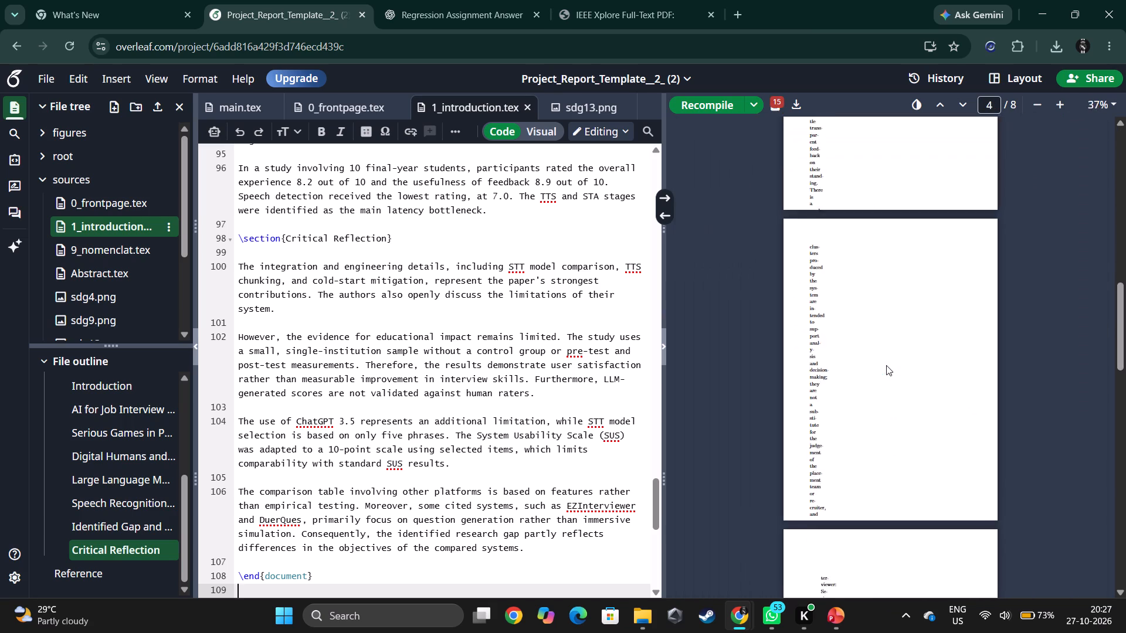
scroll(887, 335, "down", 11)
scroll(887, 335, "up", 1)
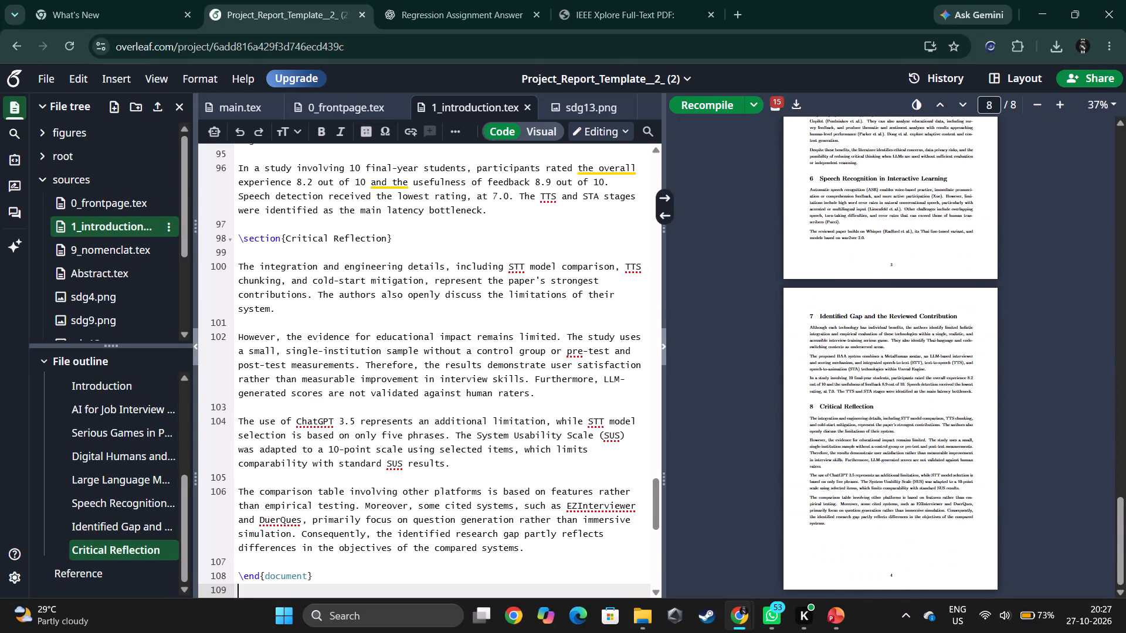
scroll(887, 335, "up", 5)
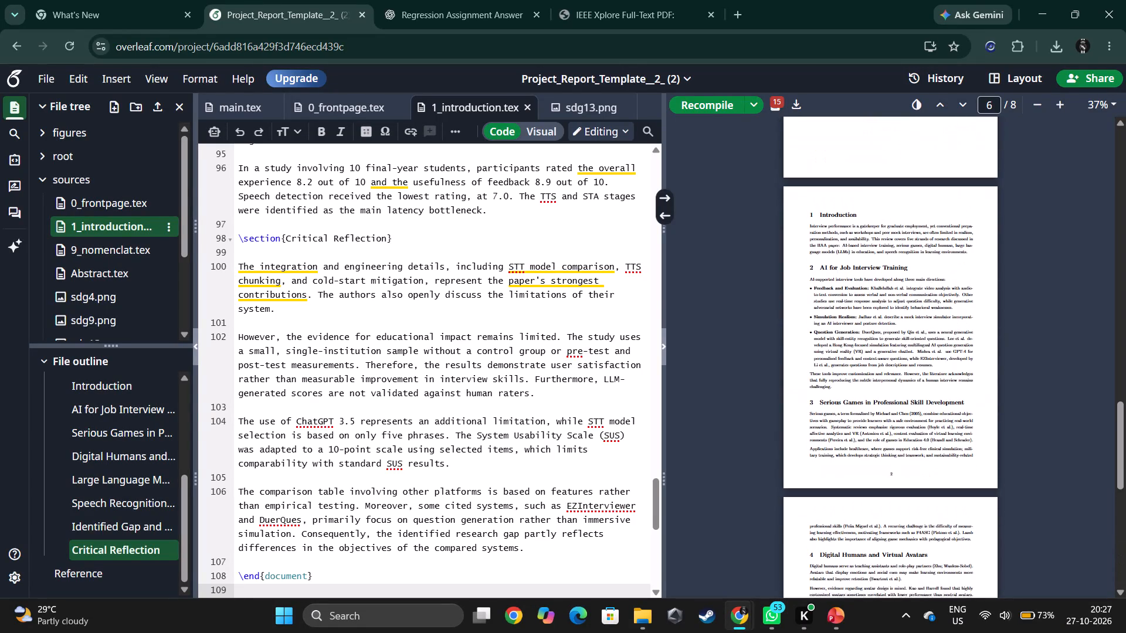
scroll(887, 335, "up", 8)
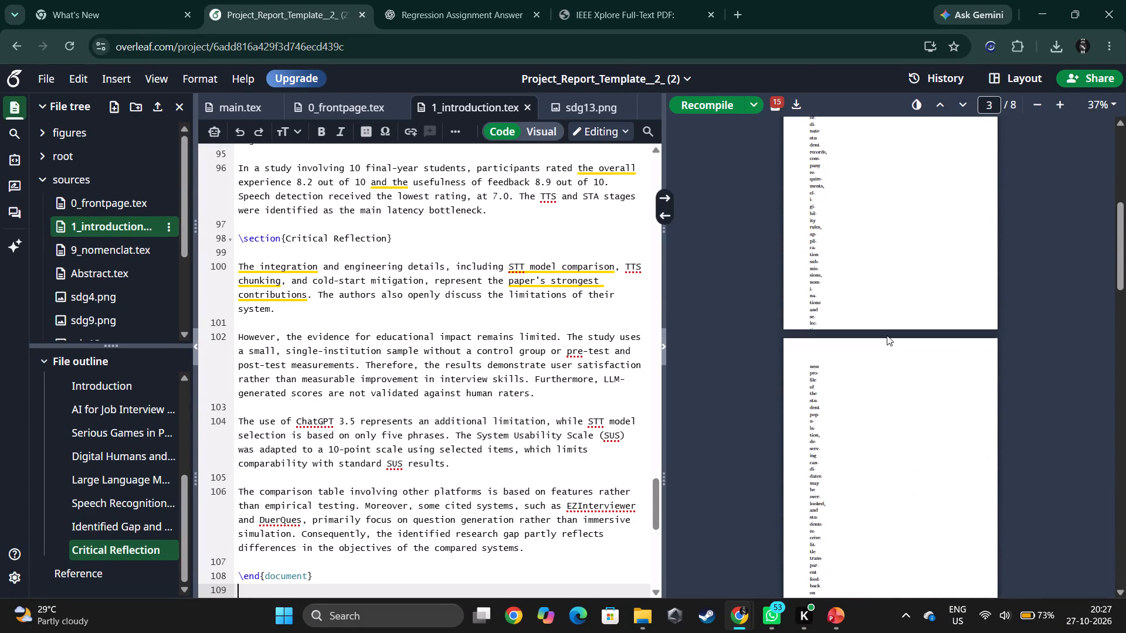
scroll(887, 335, "up", 4)
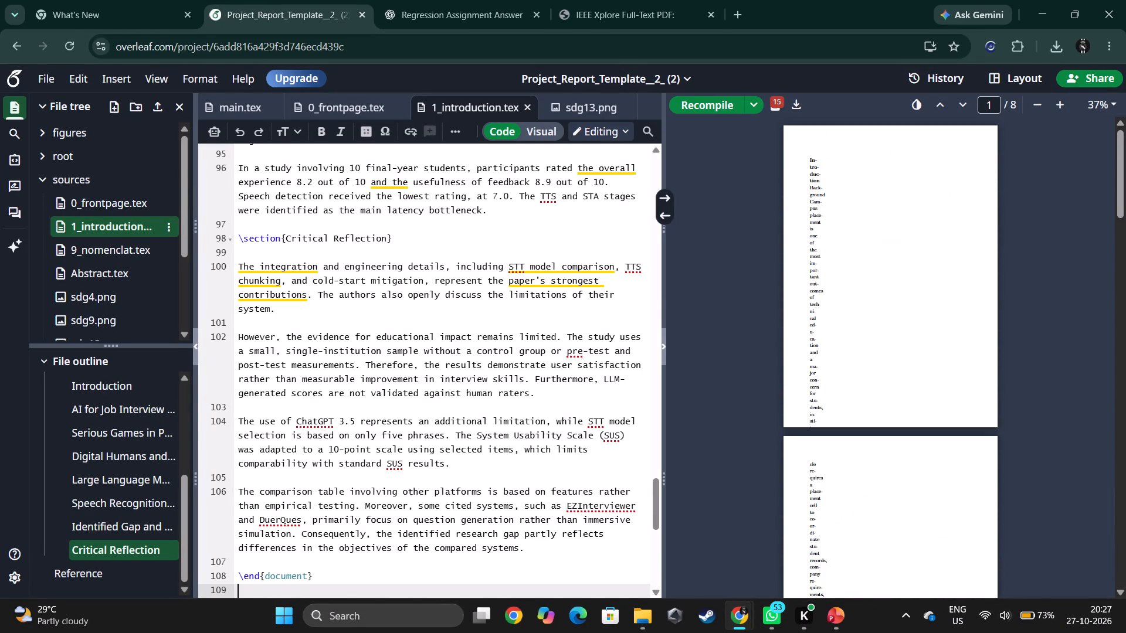
Delete the pasted preamble lines from \begin{document} back through \onehalfspacing, the \geometry block and the parskip and enumitem packages.
scroll(423, 356, "up", 9)
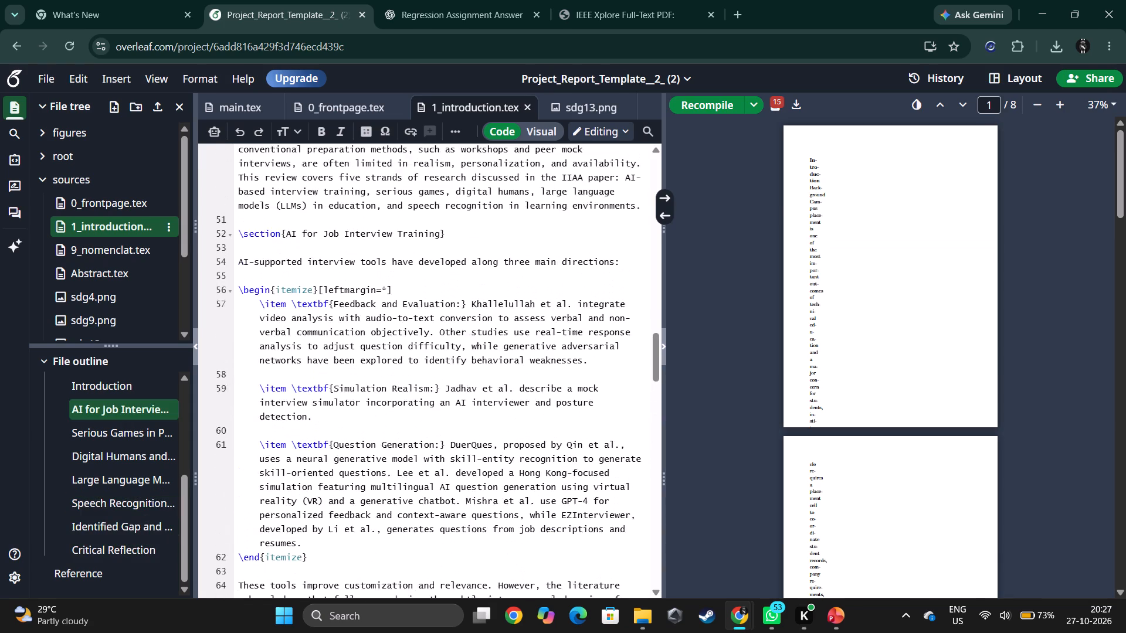
scroll(423, 356, "up", 1)
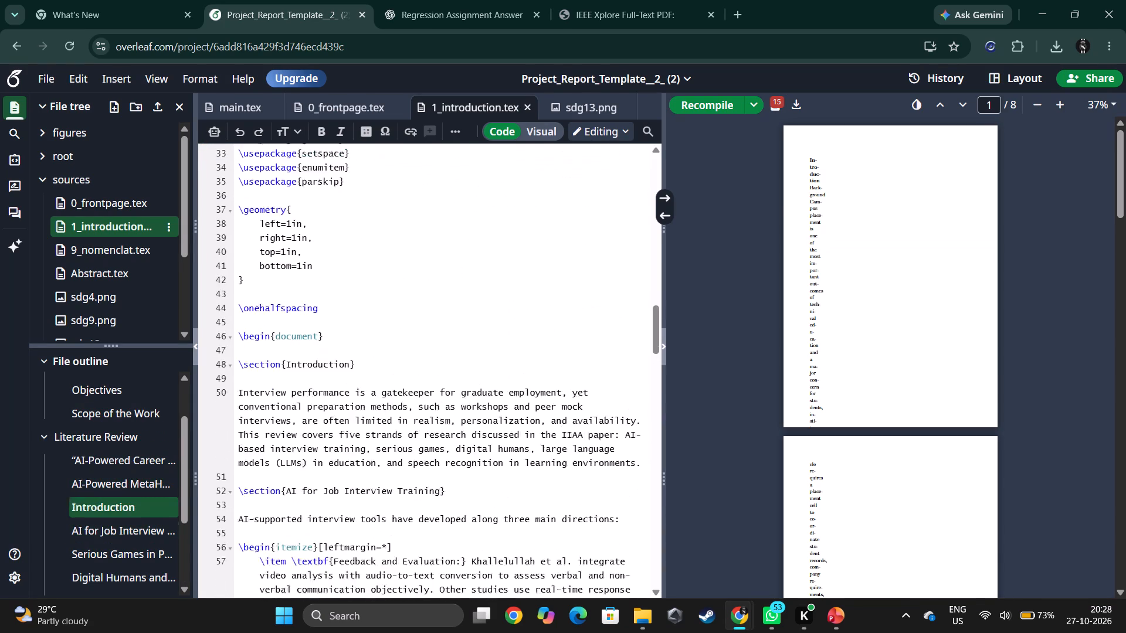
scroll(423, 356, "up", 1)
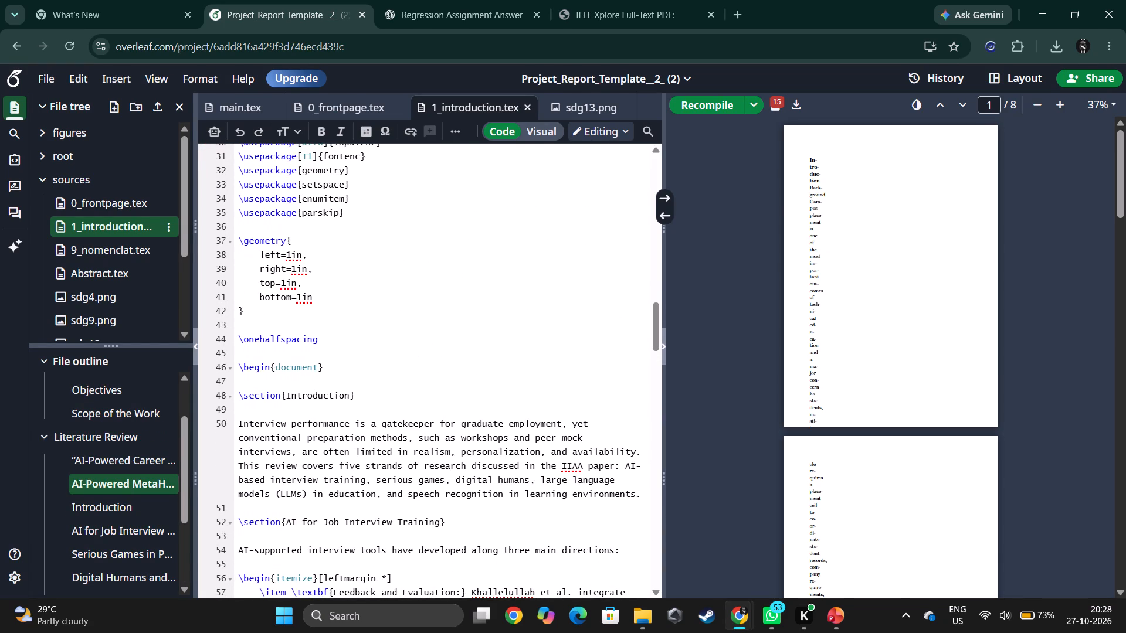
left_click_drag(330, 370, 220, 373)
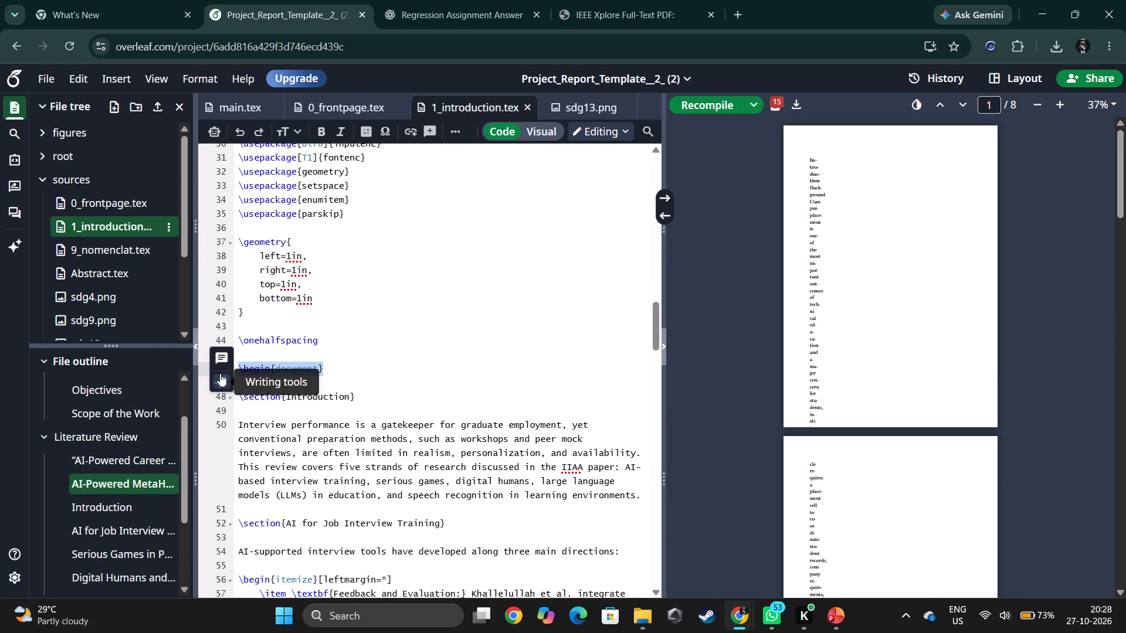
key("BackSpace")
key("BackSpace")
key("BackSpace")
key("BackSpace")
key("BackSpace")
key("BackSpace")
key("BackSpace")
key("BackSpace")
key("BackSpace")
key("BackSpace")
key("BackSpace")
key("BackSpace")
key("BackSpace")
key("BackSpace")
key("BackSpace")
key("BackSpace")
key("BackSpace")
key("BackSpace")
key("BackSpace")
key("BackSpace")
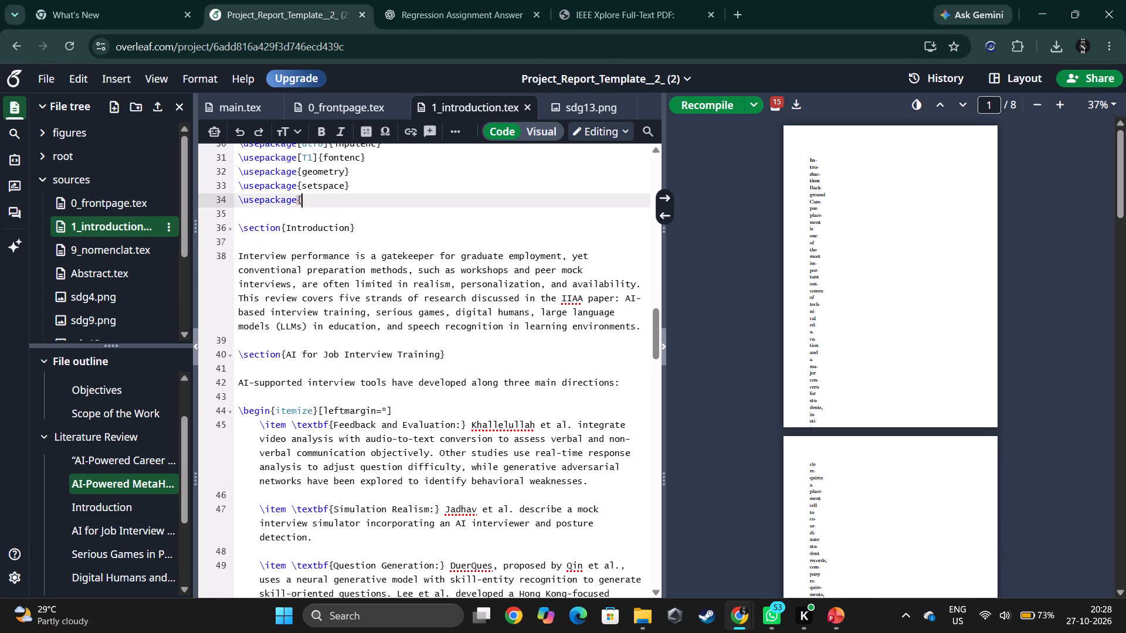
Delete the remaining preamble, from \documentclass through the last \usepackage line, below the MetaHuman Interviewer section heading.
scroll(220, 373, "up", 2)
left_click_drag(321, 369, 320, 368)
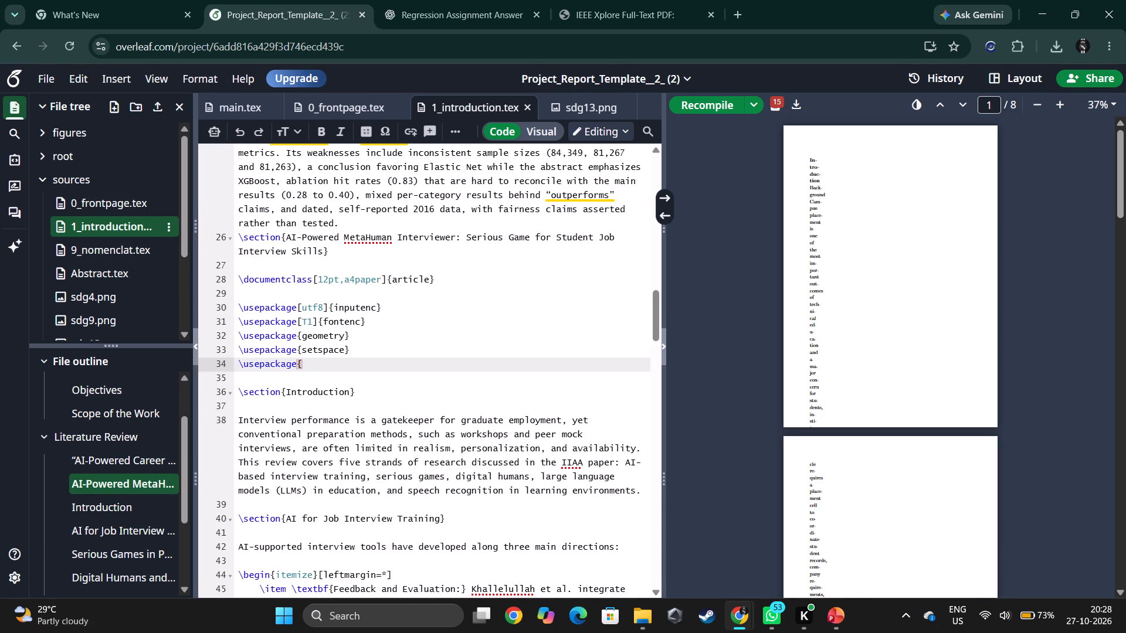
left_click_drag(320, 368, 232, 268)
key("BackSpace")
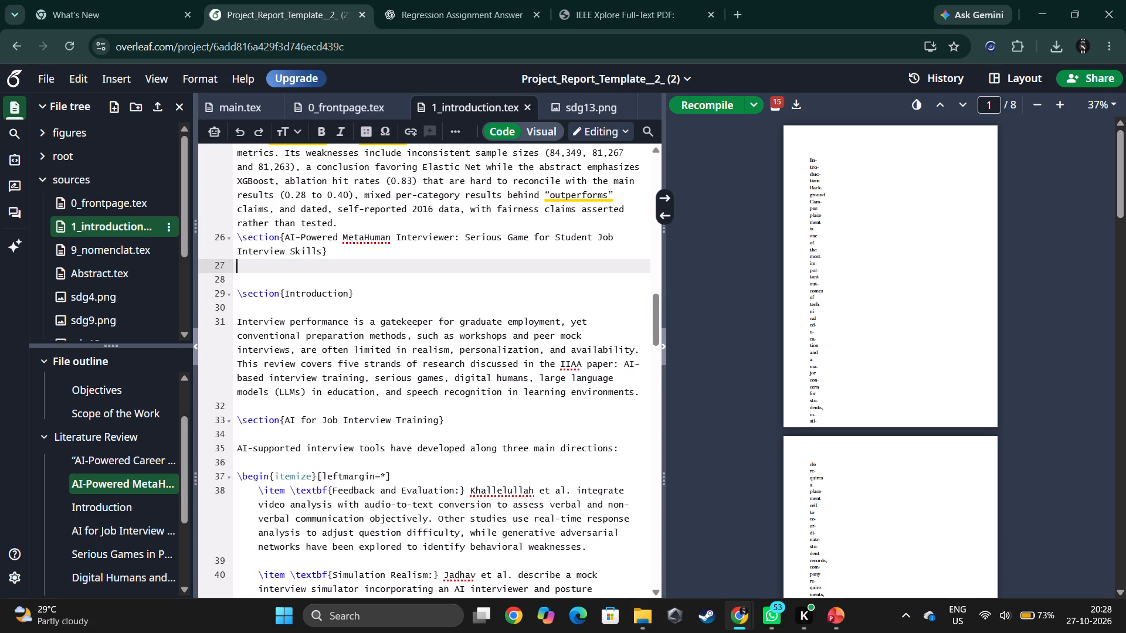
Recompile the report and examine the Literature Review pages in the PDF preview, enlarged to 68%.
key("ctrl+s")
scroll(851, 306, "down", 8)
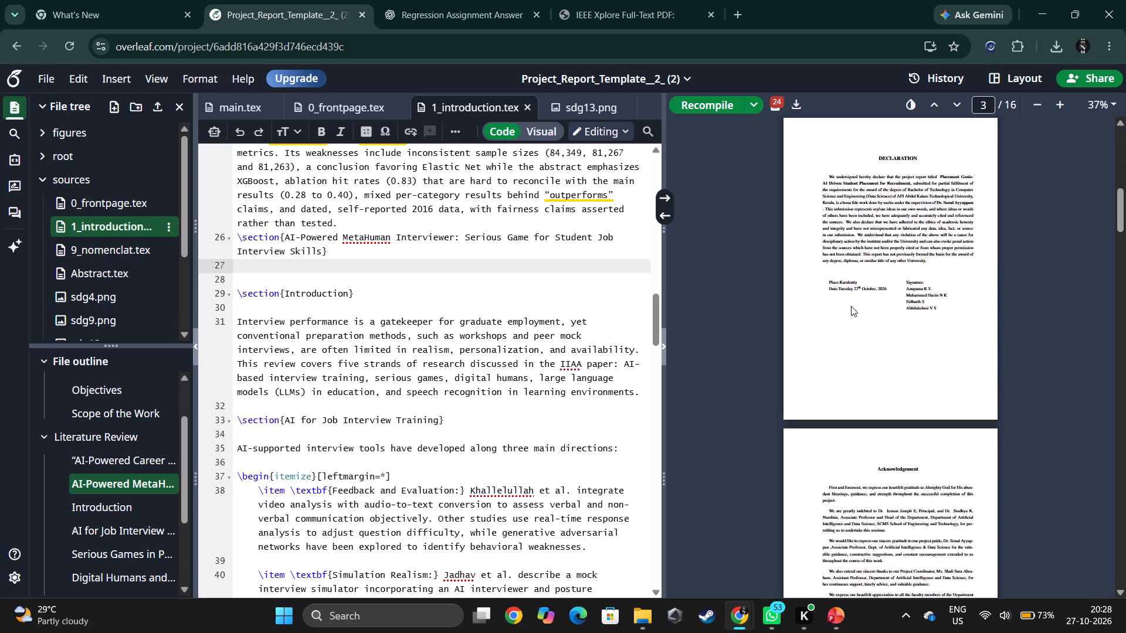
scroll(851, 306, "down", 8)
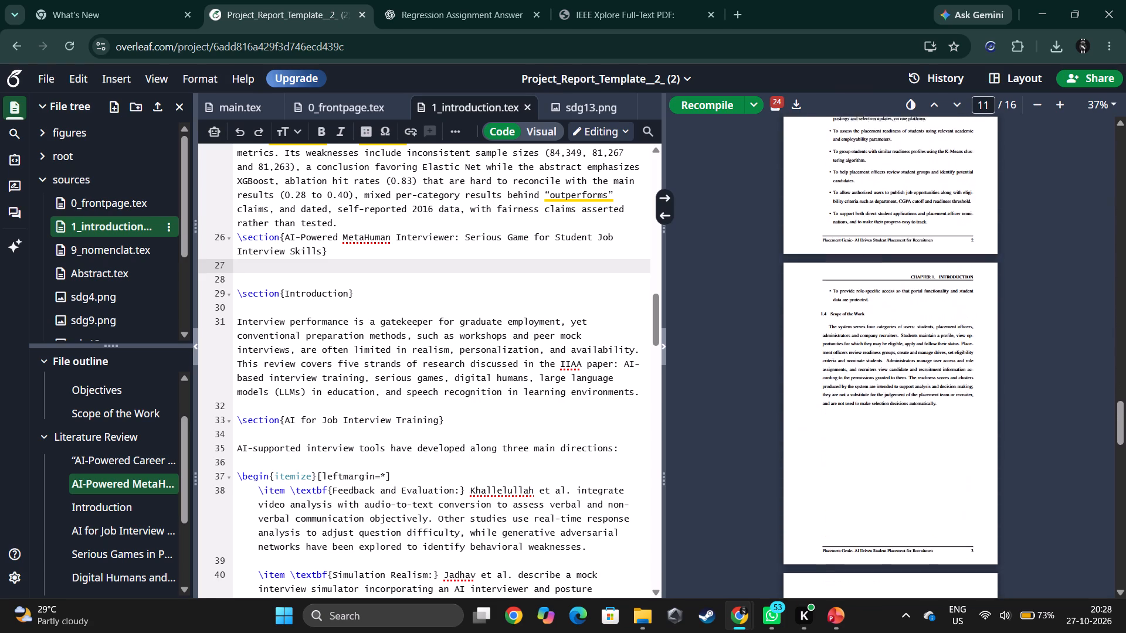
scroll(851, 306, "down", 6)
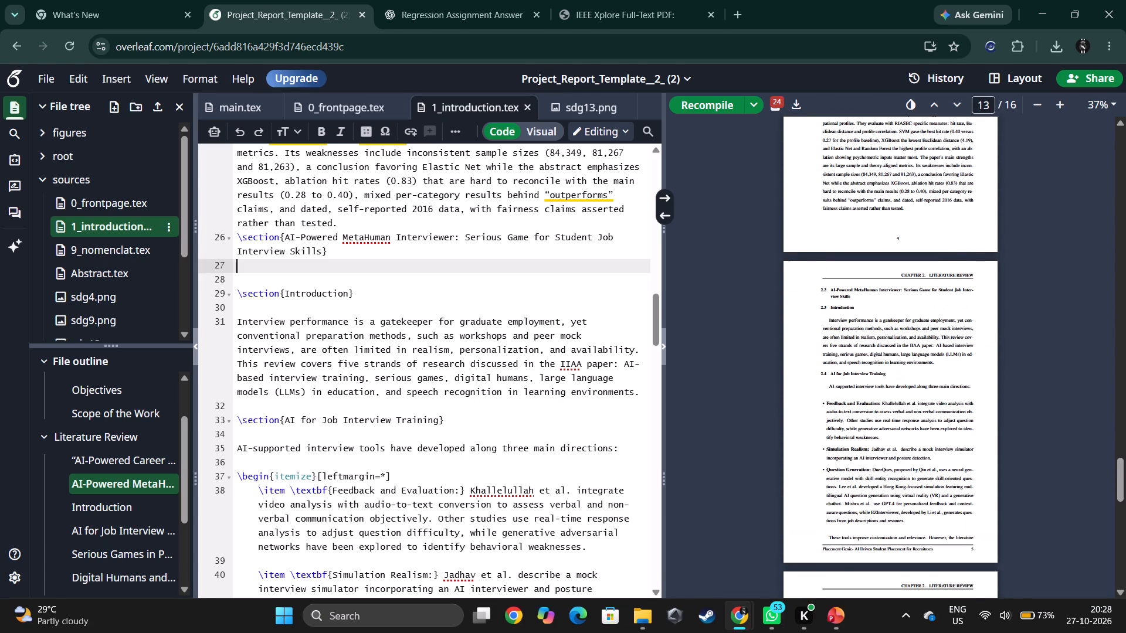
scroll(851, 306, "down", 3)
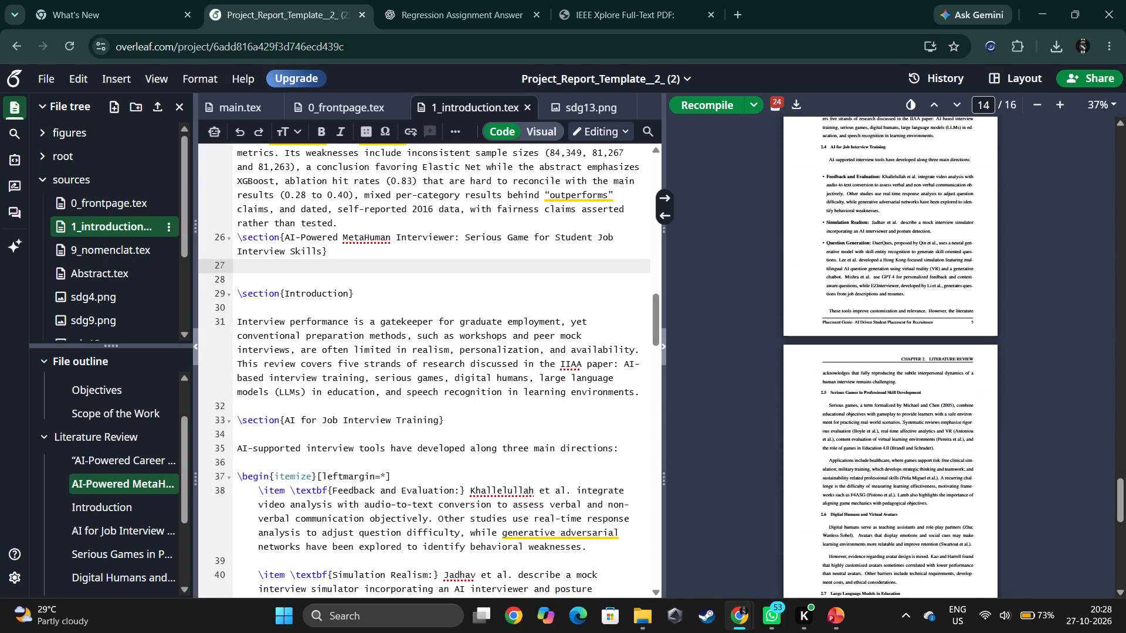
scroll(867, 233, "up", 1)
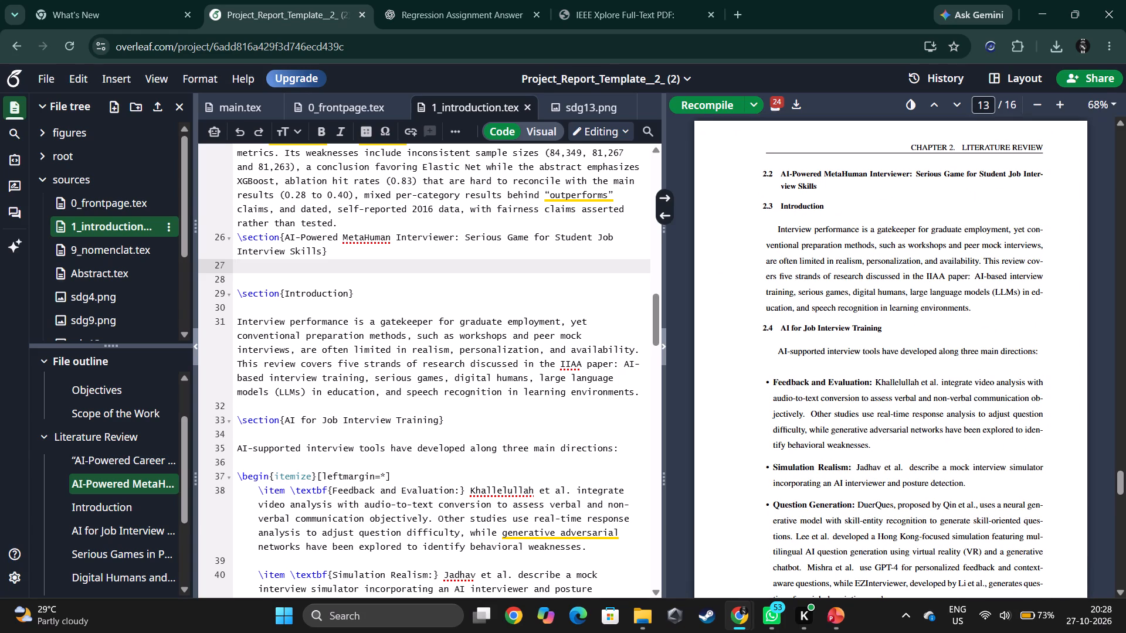
Convert the AI for Job Interview Training, Serious Games in Professional Skill Development, and Digital Humans and Virtual Avatars headings to \subsection.
left_click(240, 420)
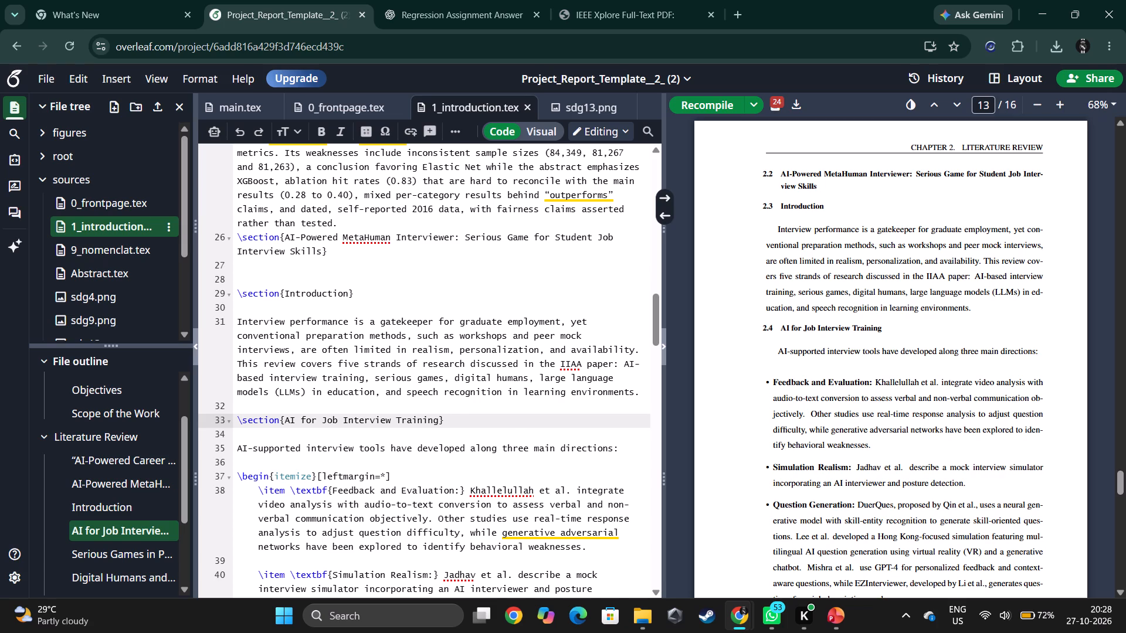
type("sub")
scroll(365, 279, "down", 1)
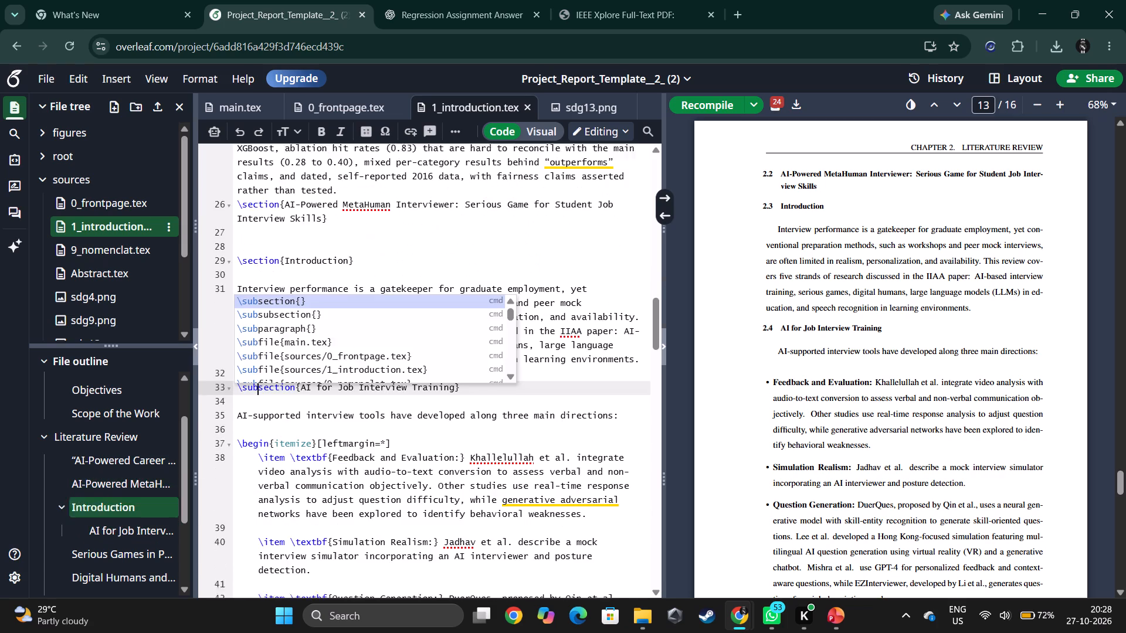
scroll(365, 279, "down", 1)
scroll(301, 351, "down", 1)
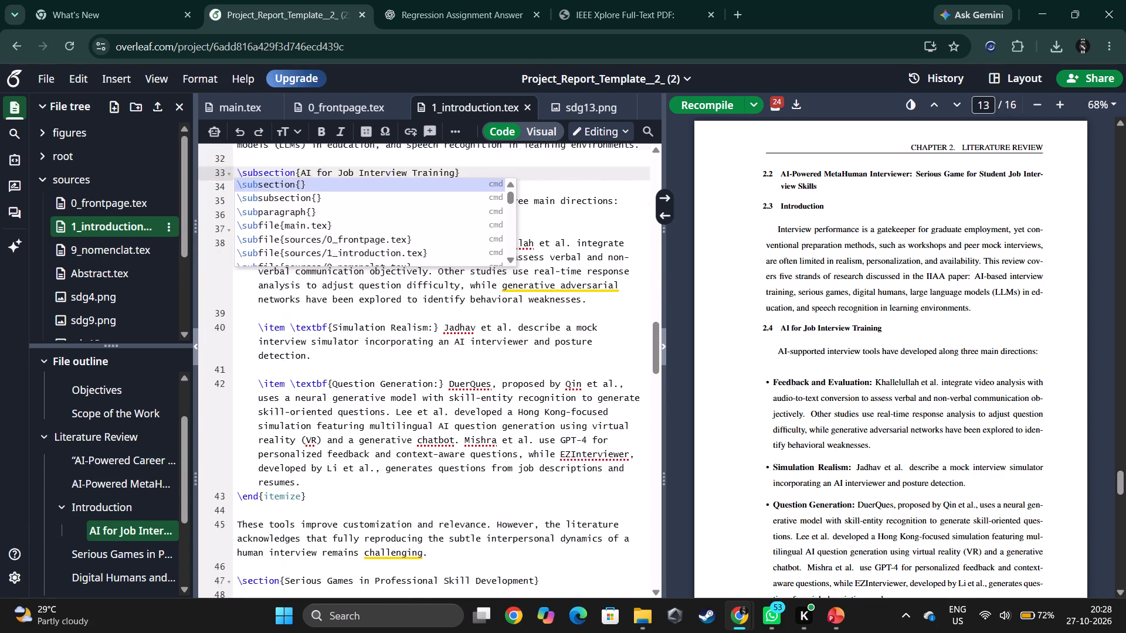
scroll(301, 351, "down", 1)
left_click(241, 431)
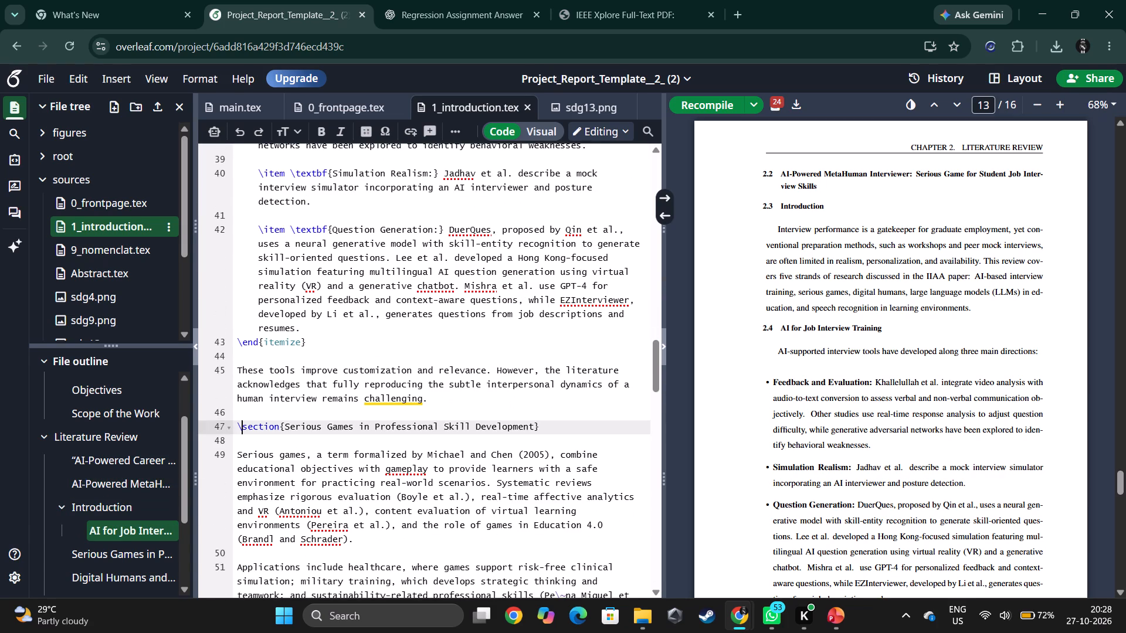
type("sub")
scroll(241, 431, "down", 1)
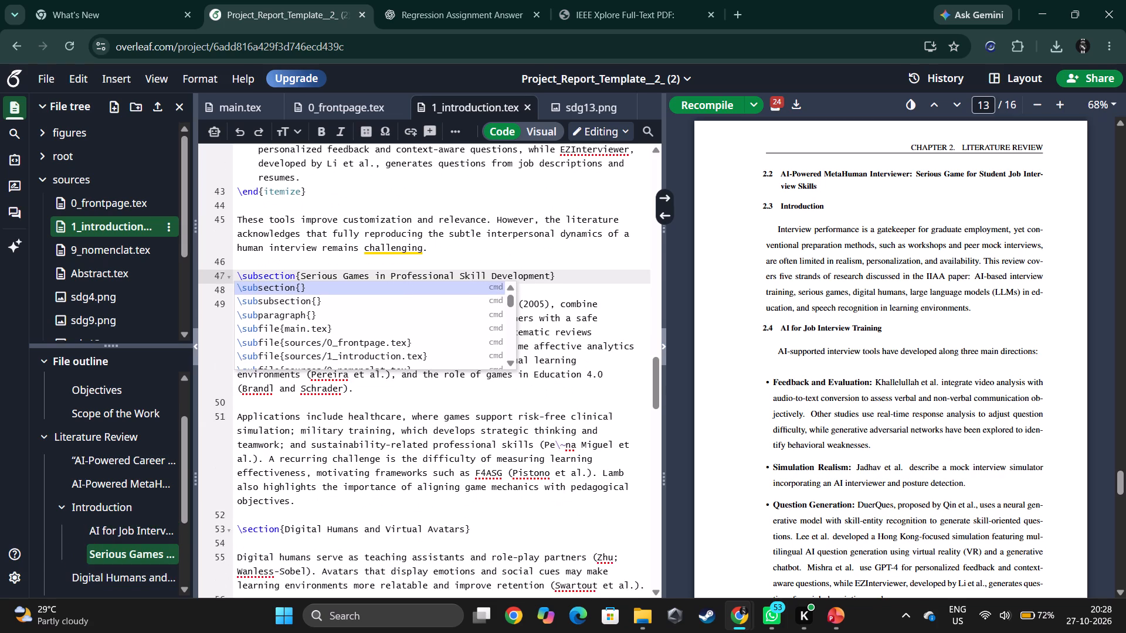
scroll(241, 431, "down", 2)
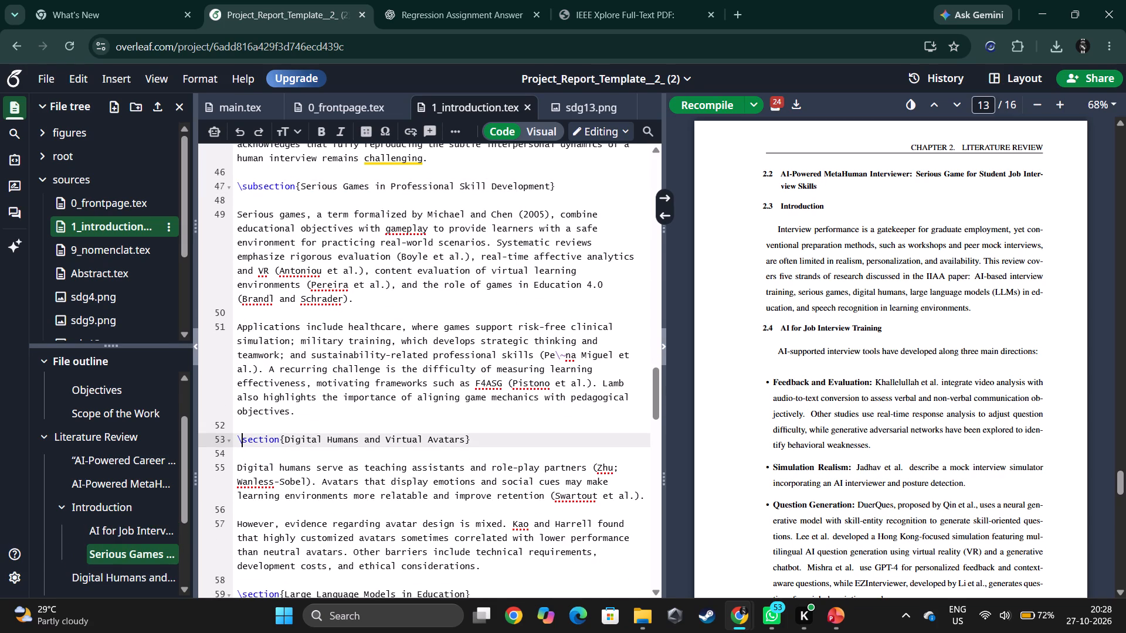
left_click(241, 438)
type("sub")
Convert the Large Language Models in Education, Speech Recognition in Interactive Learning, Identified Gap and the Reviewed Contribution, and Critical Reflection headings to \subsection.
scroll(241, 438, "down", 2)
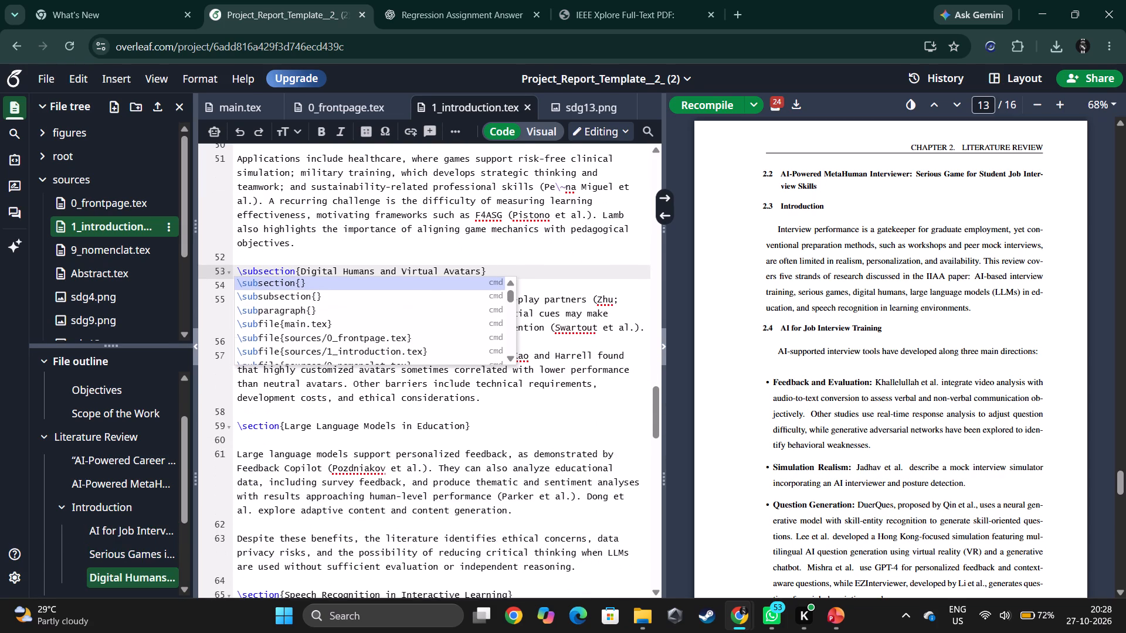
scroll(241, 438, "down", 1)
left_click(242, 380)
type("sub")
scroll(242, 380, "down", 2)
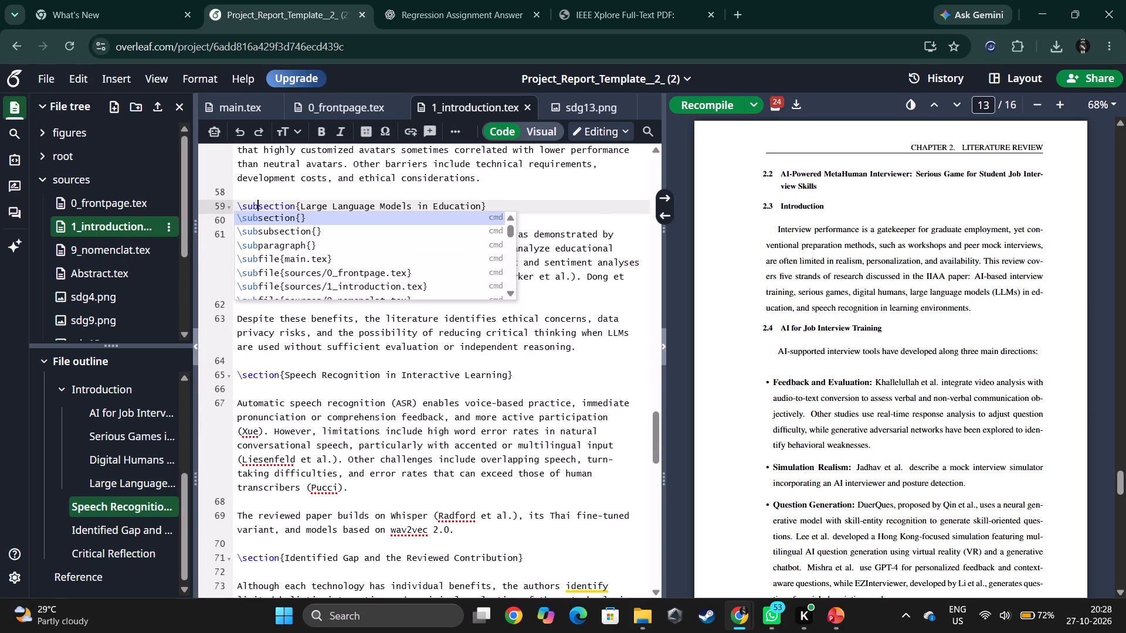
left_click(241, 373)
type("sub")
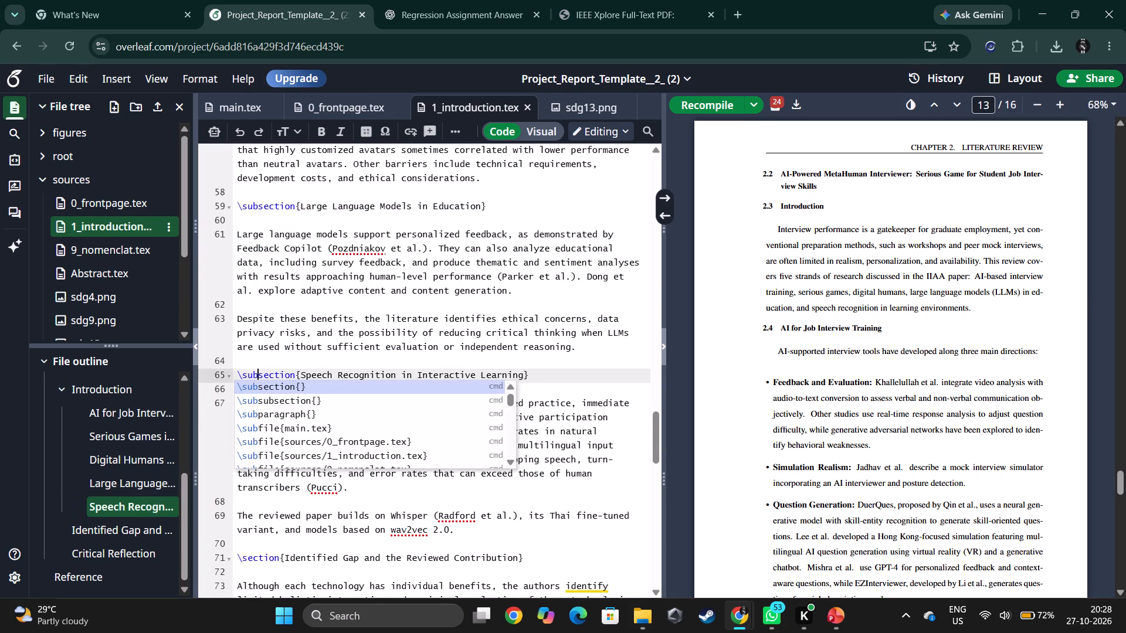
scroll(241, 373, "down", 2)
left_click(242, 412)
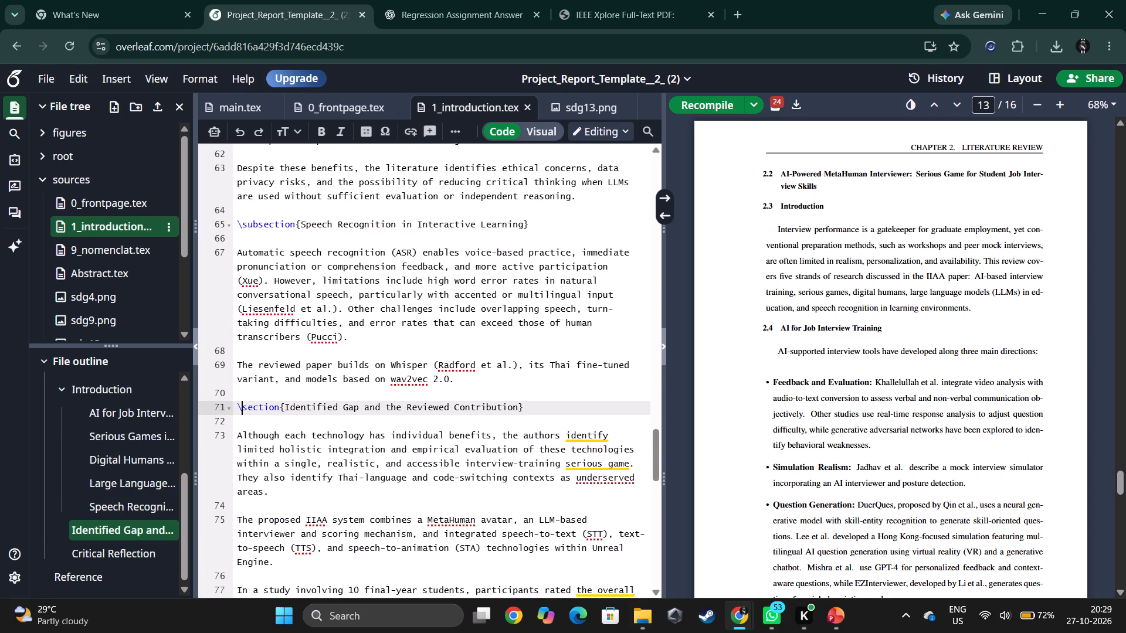
type("sub")
scroll(242, 412, "down", 2)
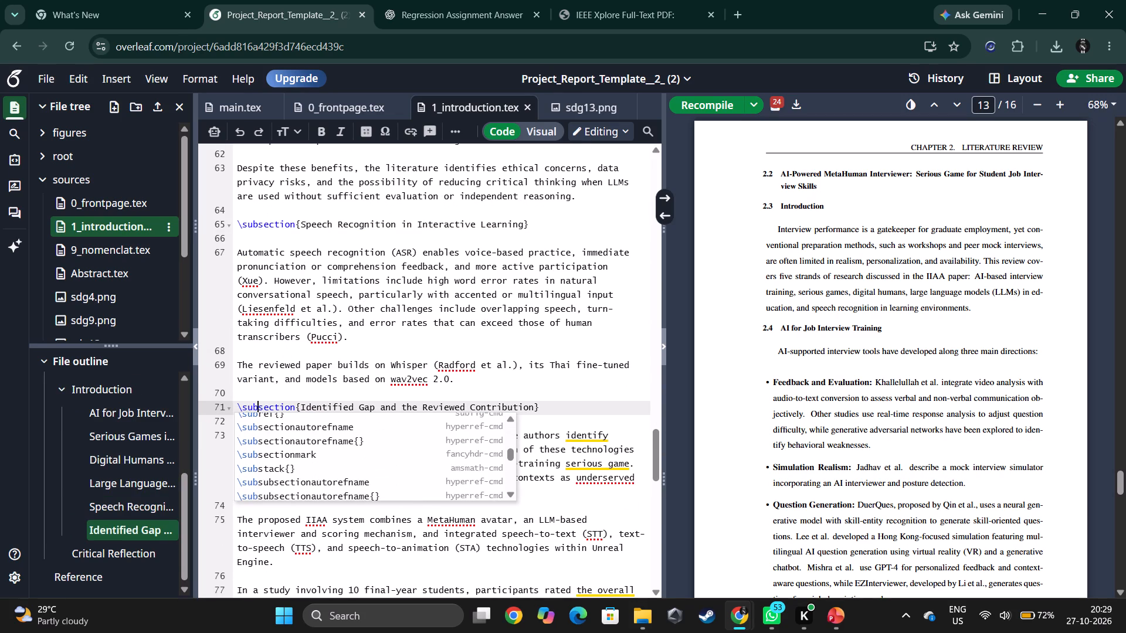
scroll(277, 312, "down", 2)
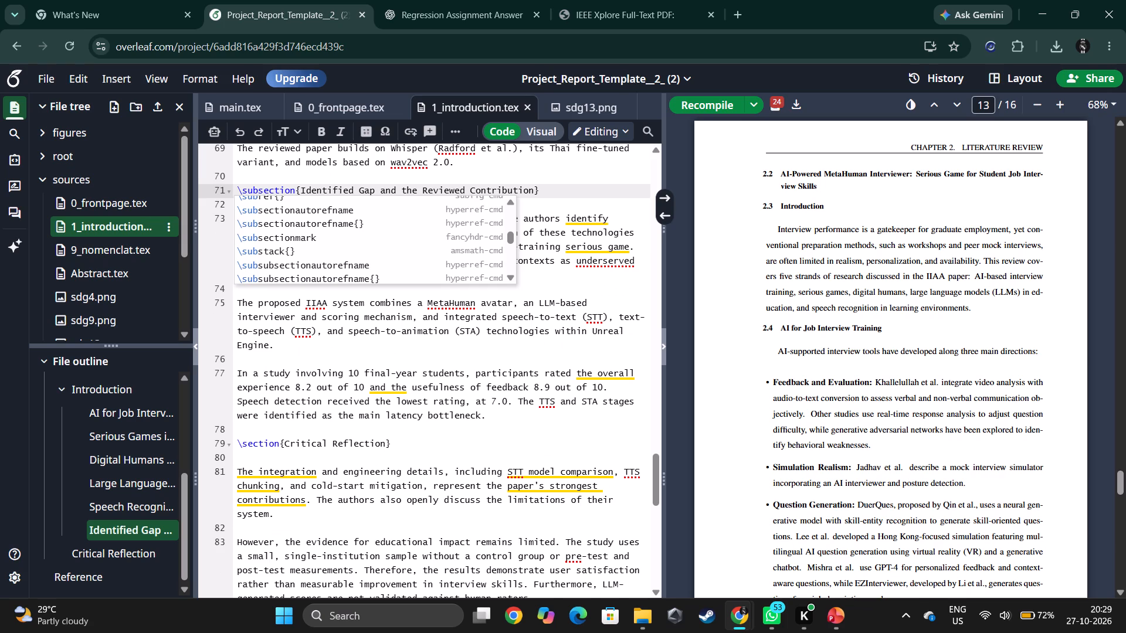
left_click(245, 441)
type("sub")
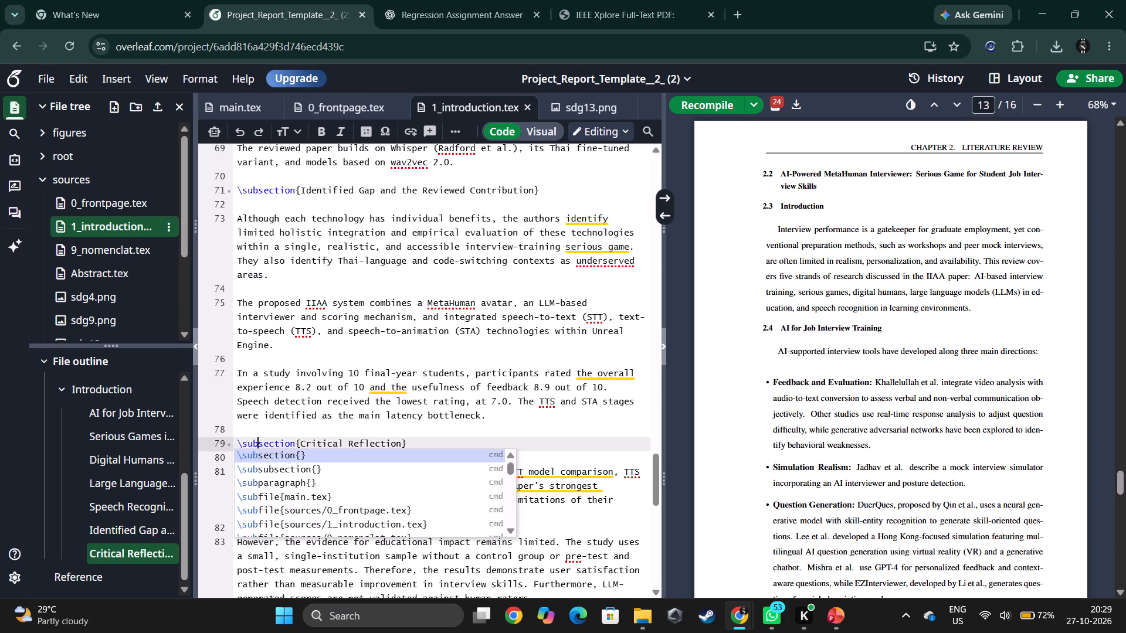
Delete the pasted \end{document} line above the Reference chapter and recompile the report.
scroll(245, 441, "down", 4)
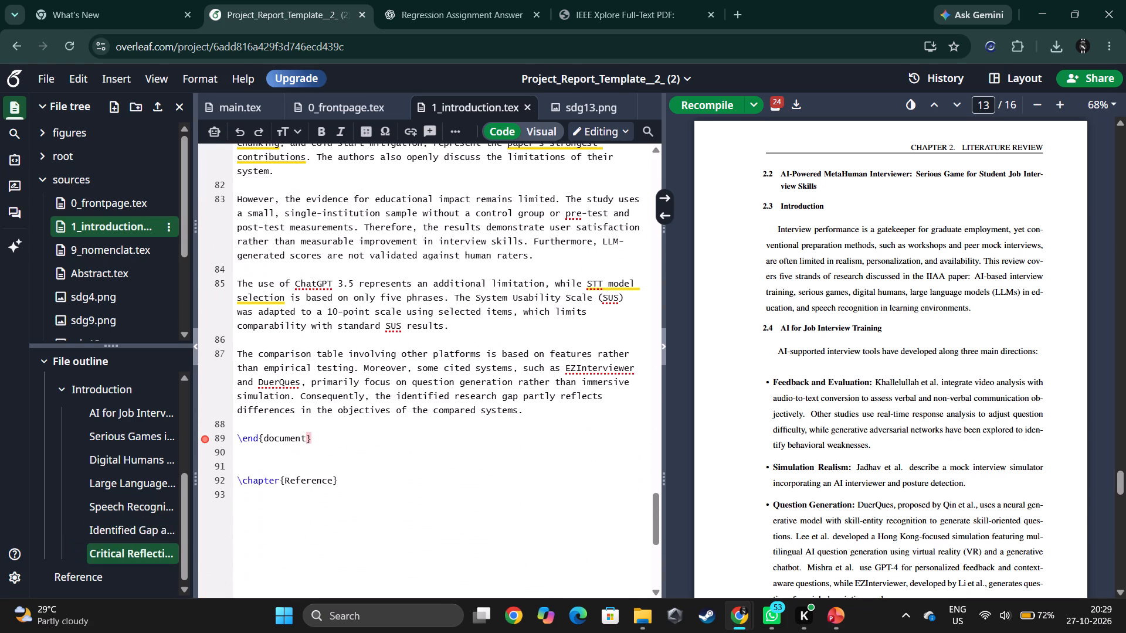
key("ctrl+s")
left_click_drag(321, 443, 259, 435)
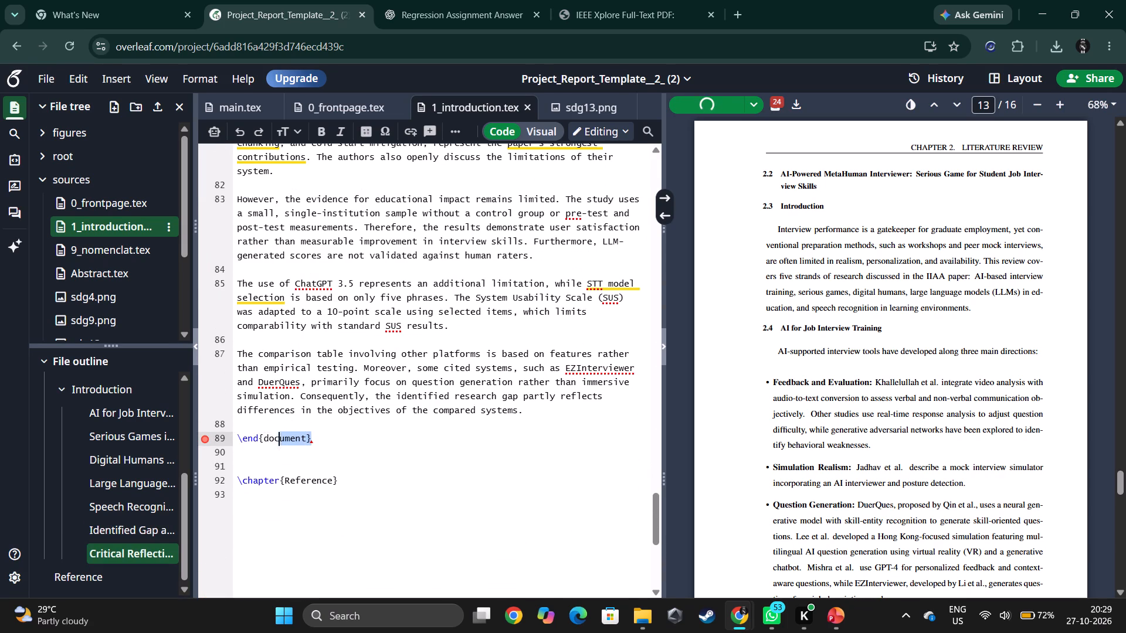
left_click_drag(259, 435, 229, 435)
key("BackSpace")
key("BackSpace")
key("ctrl+s")
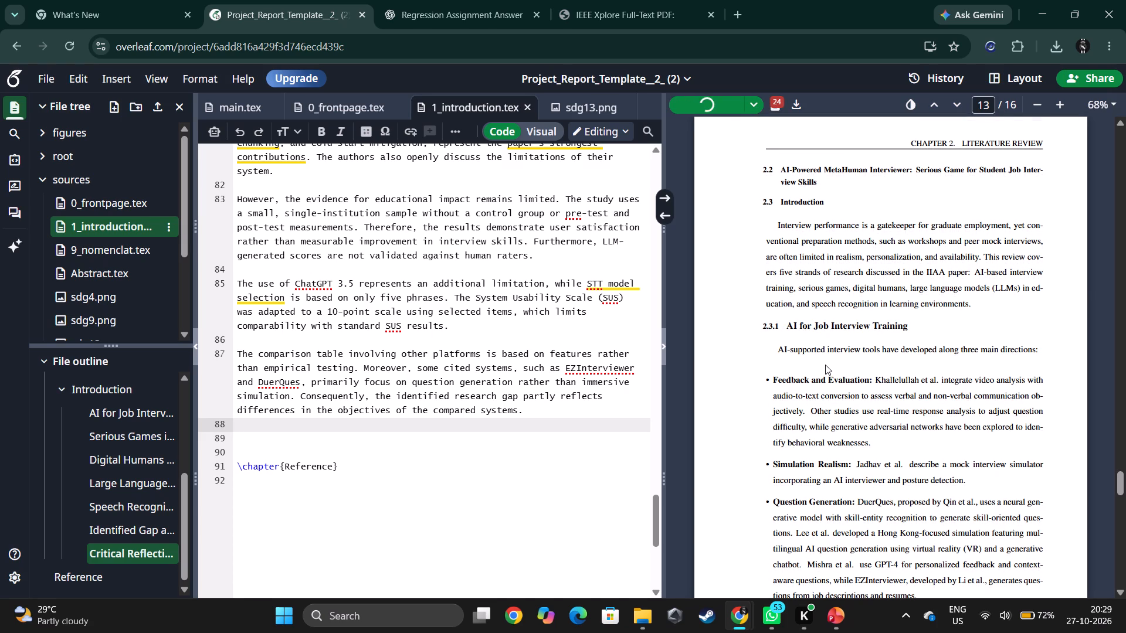
Convert the Introduction heading under the MetaHuman Interviewer section to \subsection, recompile, and check the heading numbering in the preview.
scroll(480, 291, "up", 7)
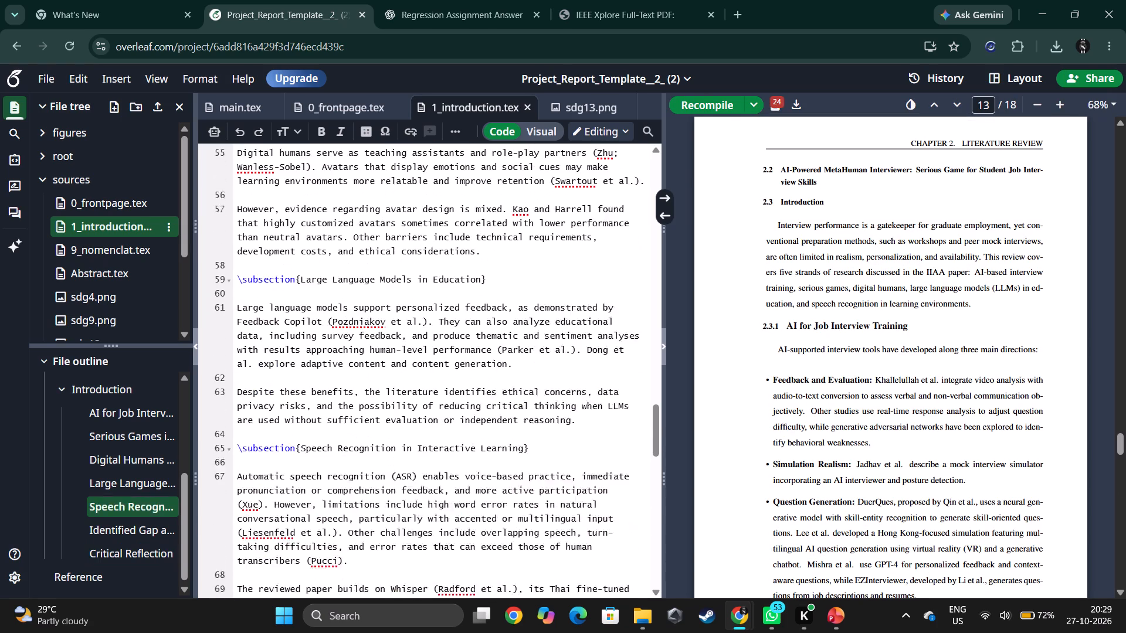
scroll(480, 291, "up", 4)
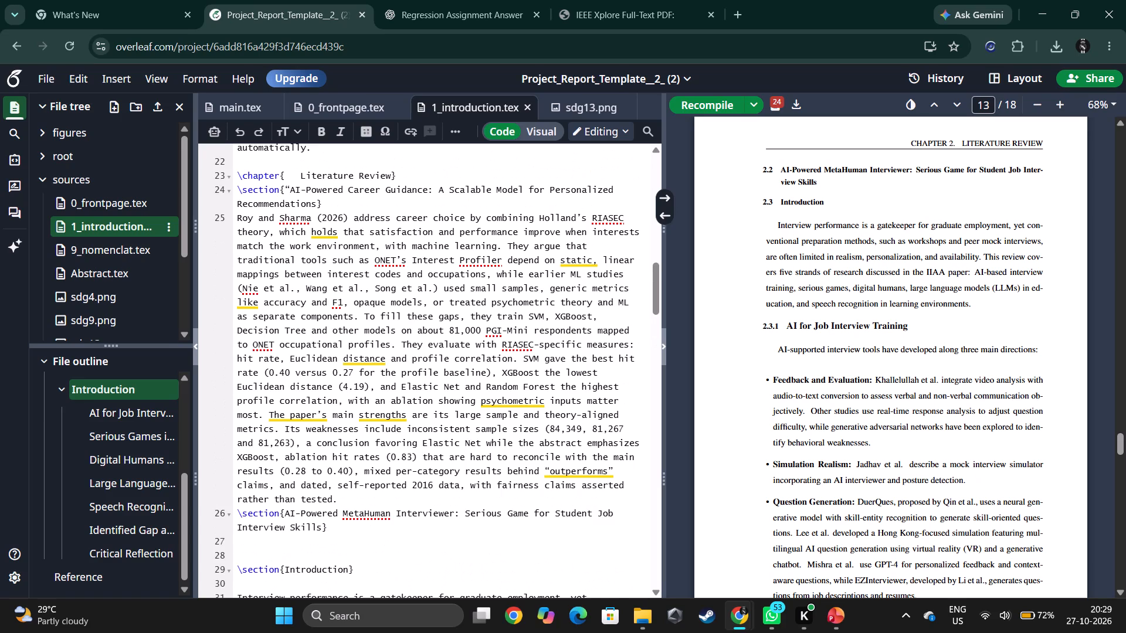
scroll(514, 380, "down", 2)
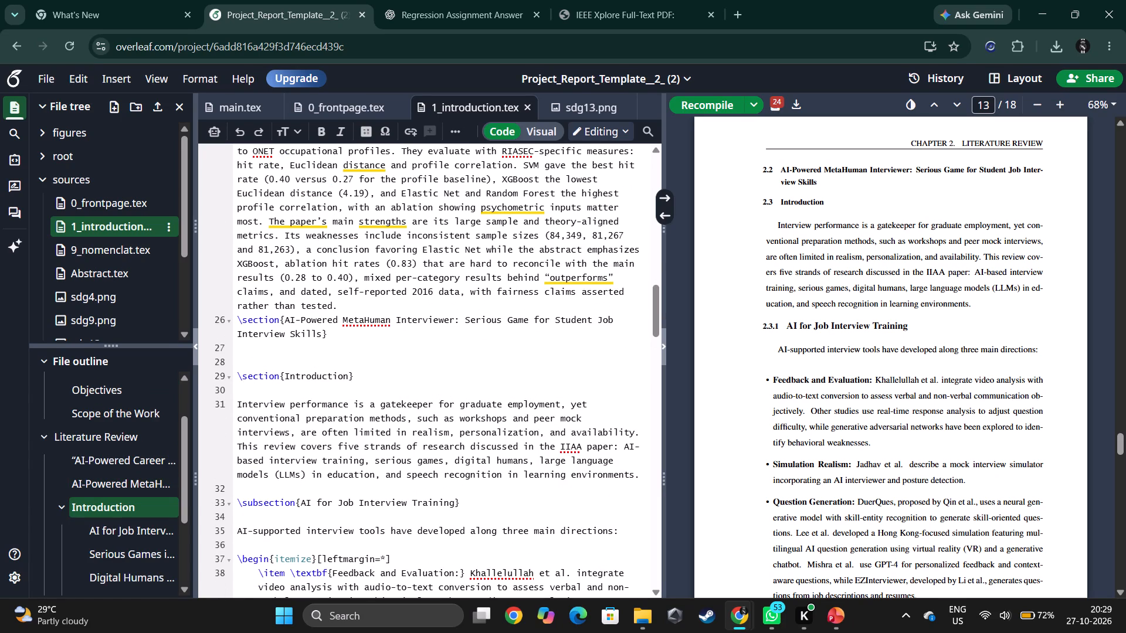
left_click(239, 376)
key("Right")
type("sub")
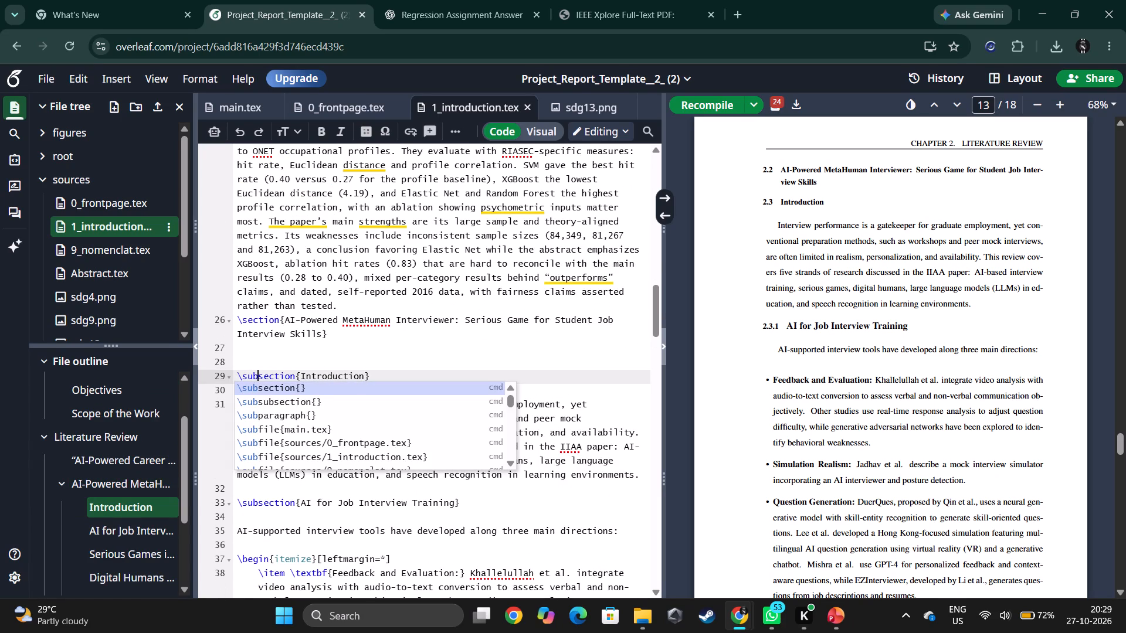
key("ctrl+s")
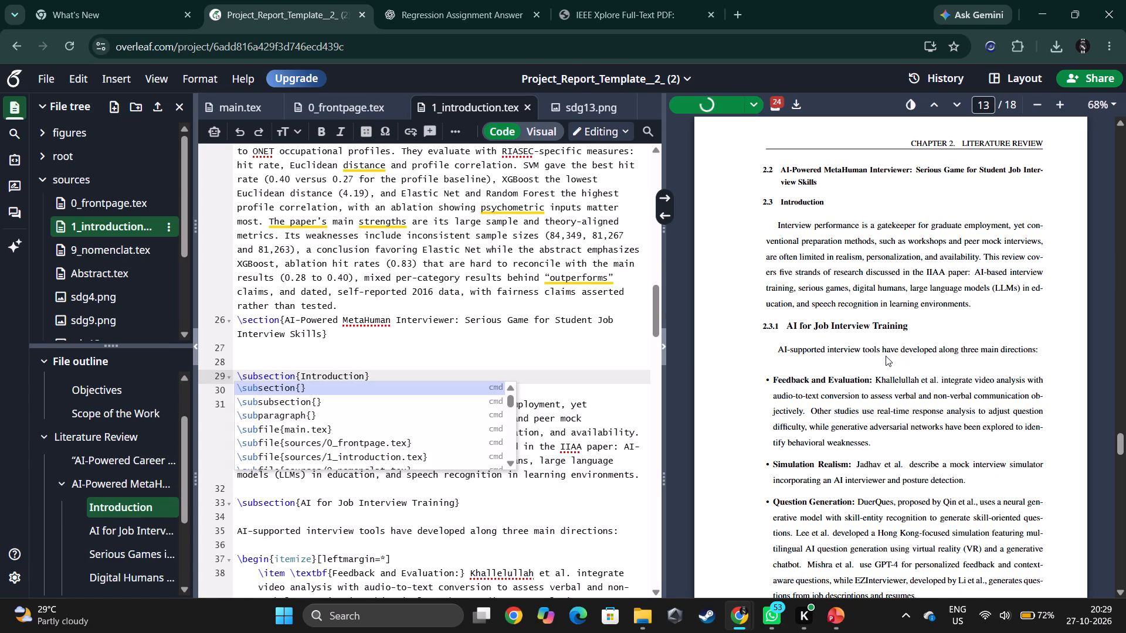
scroll(886, 356, "up", 5)
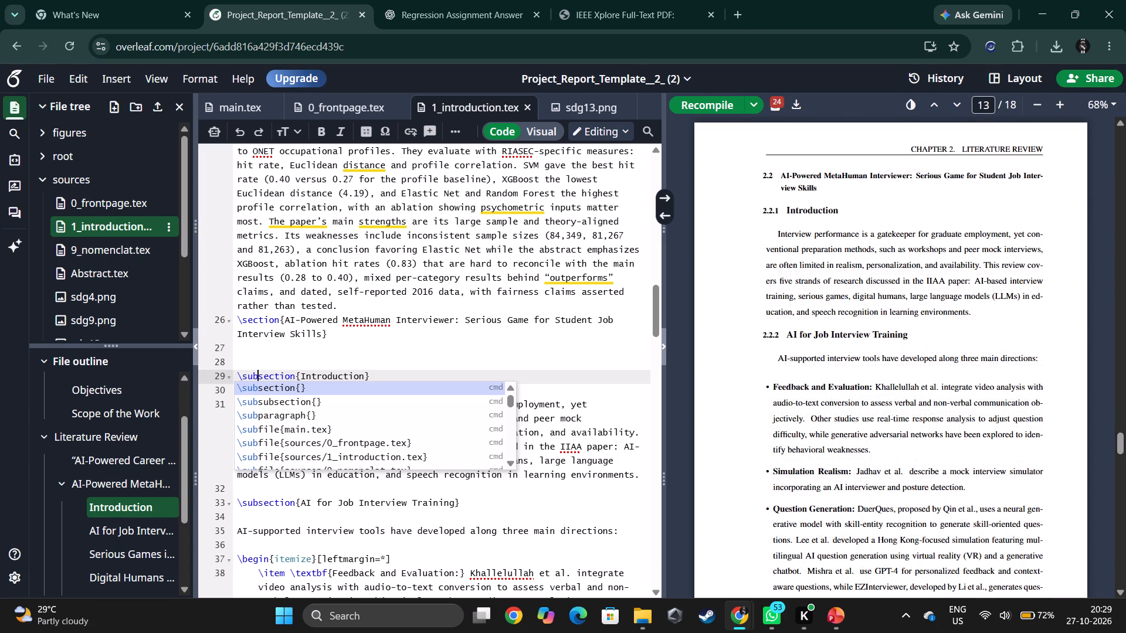
Review the compiled Literature Review chapter in the preview, from section 2.1 through the MetaHuman Interviewer subsections to the Reference chapter.
scroll(886, 356, "up", 6)
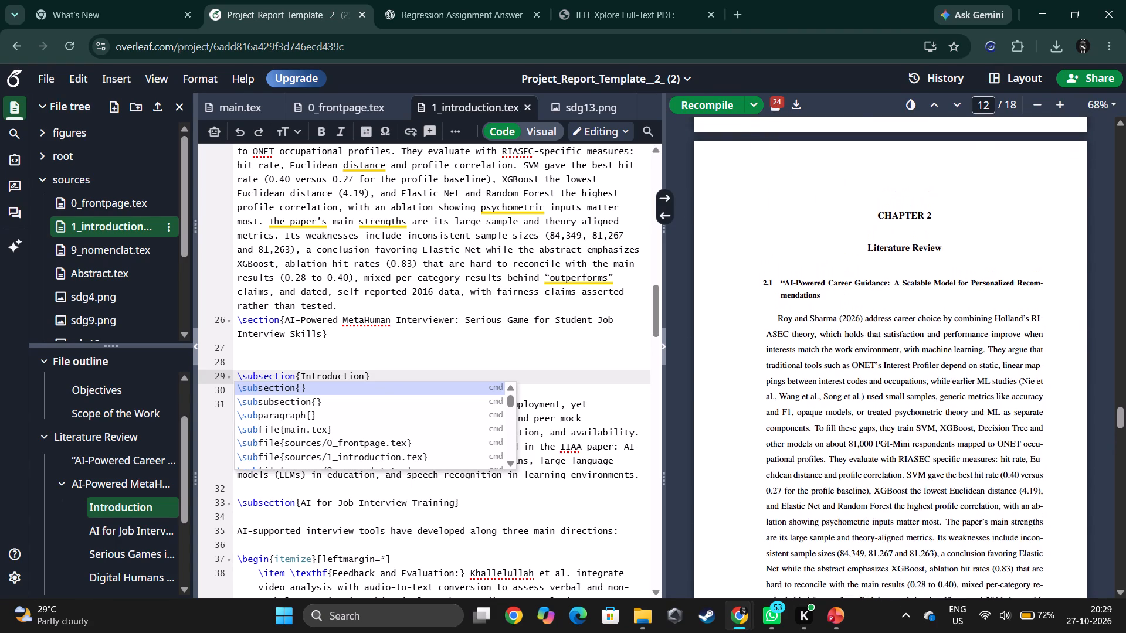
scroll(886, 356, "down", 3)
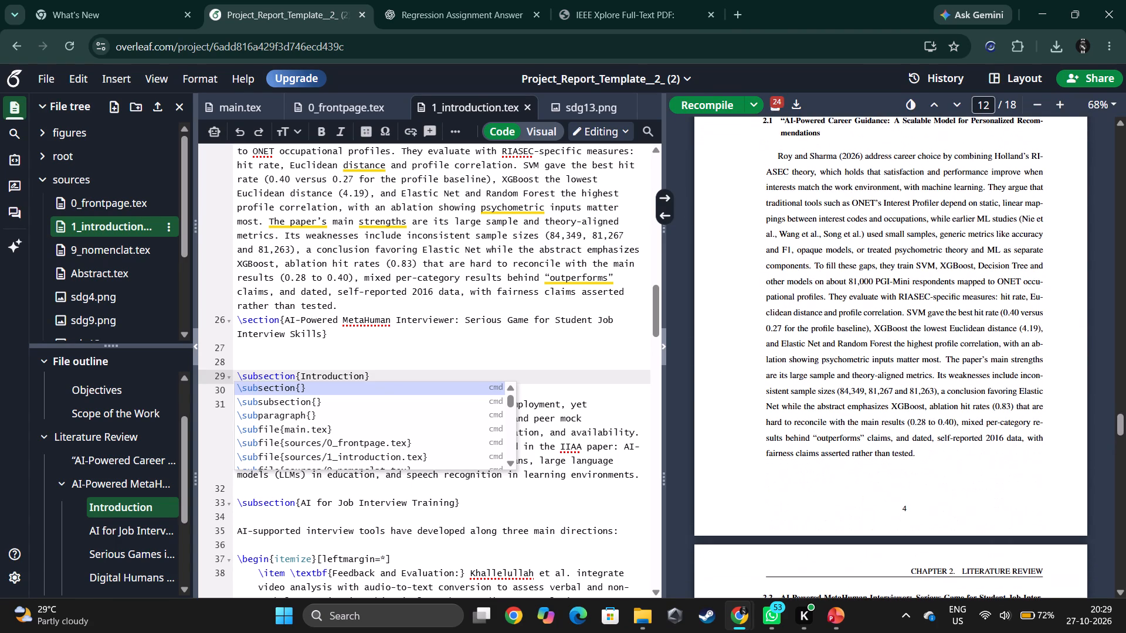
scroll(886, 356, "down", 11)
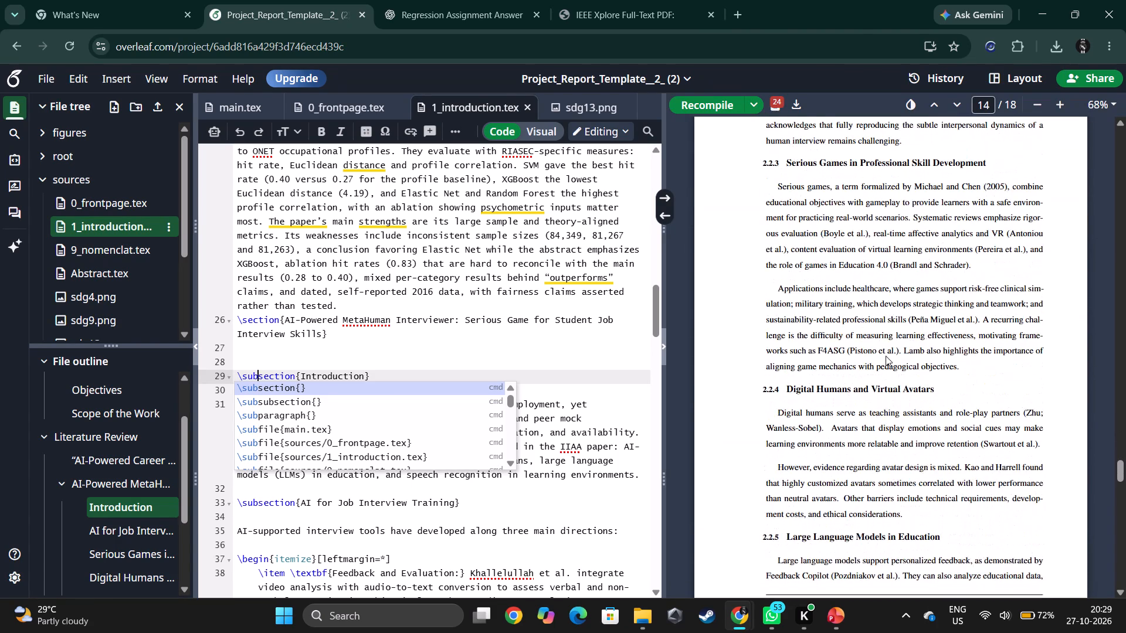
scroll(886, 356, "down", 6)
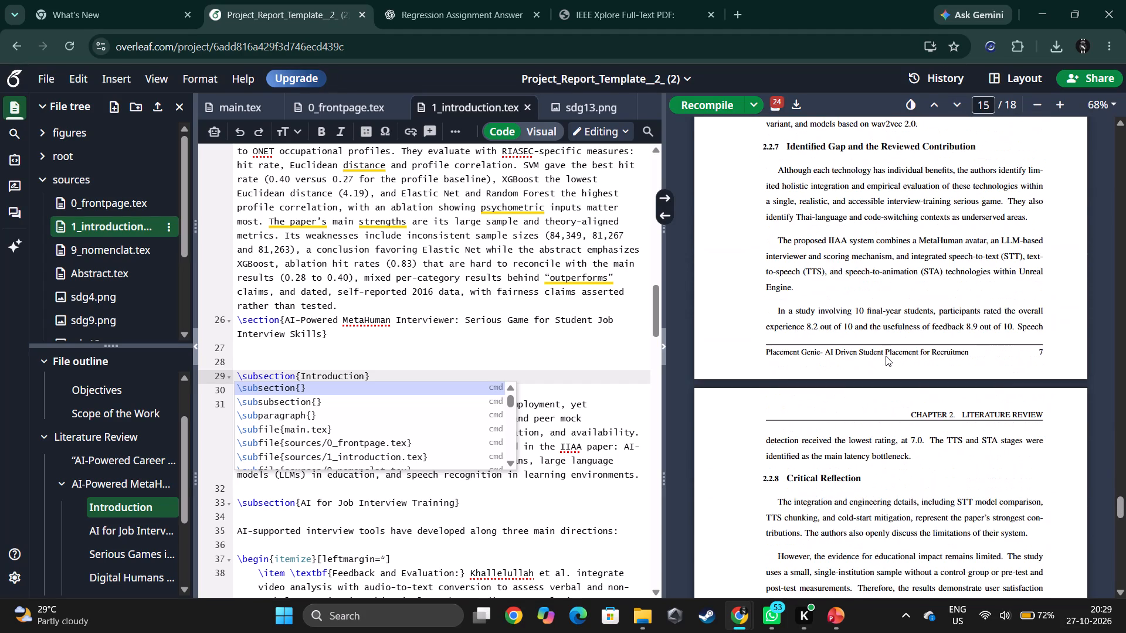
scroll(886, 356, "down", 4)
scroll(886, 356, "up", 2)
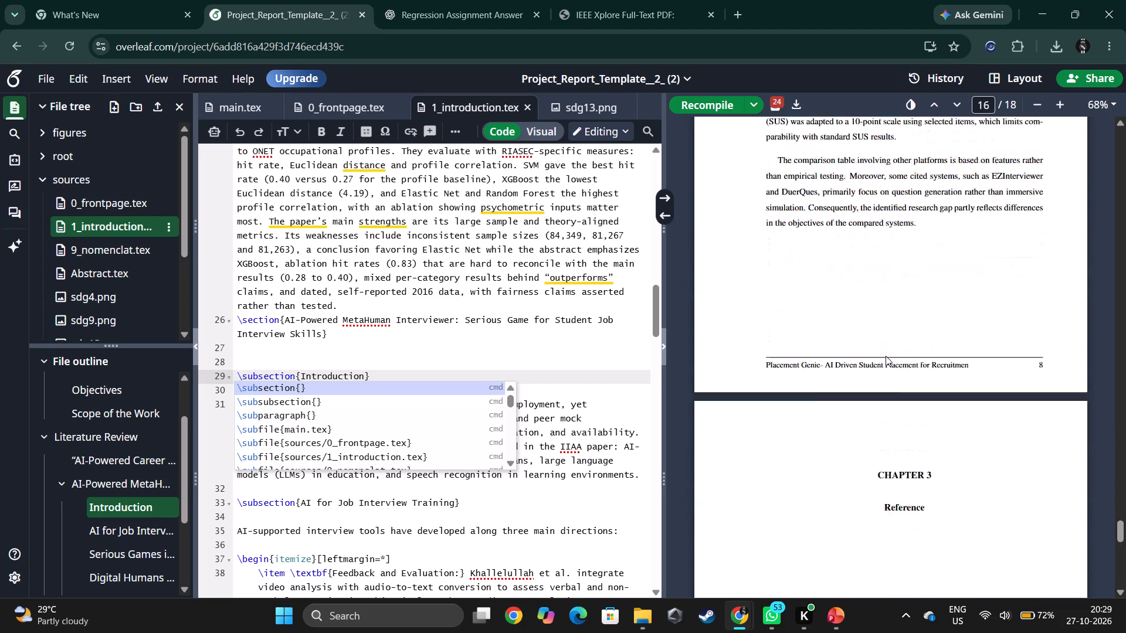
scroll(886, 356, "up", 7)
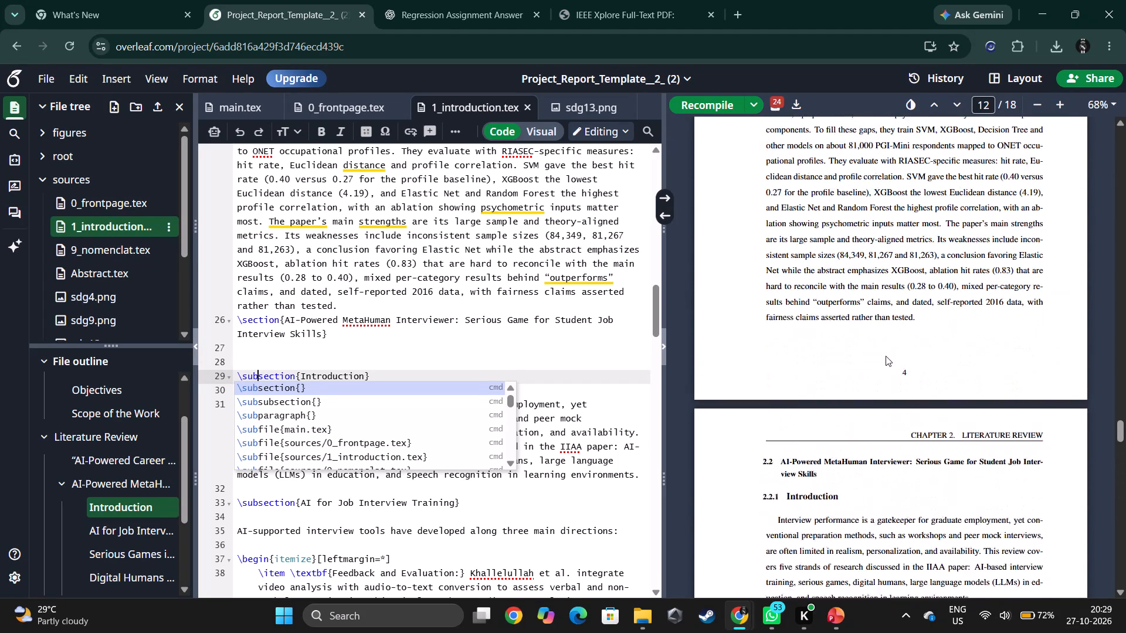
Review the compiled MetaHuman Interviewer subsections in the Literature Review preview and switch to the Literature Review LaTeX chat window.
scroll(886, 356, "down", 1)
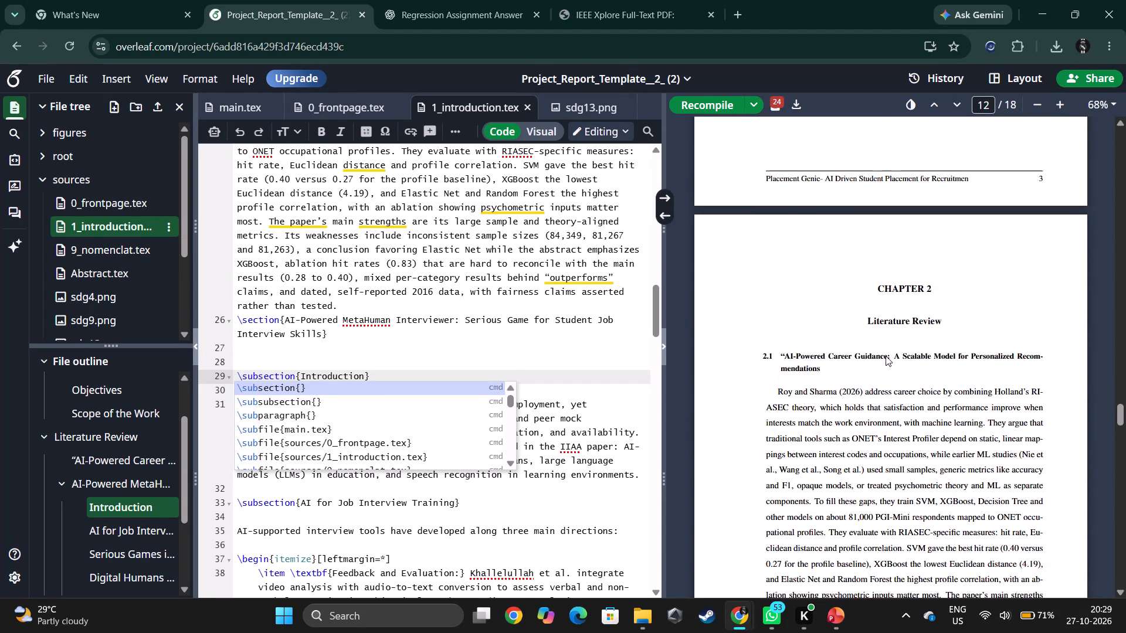
scroll(886, 356, "down", 1)
key("alt+Tab")
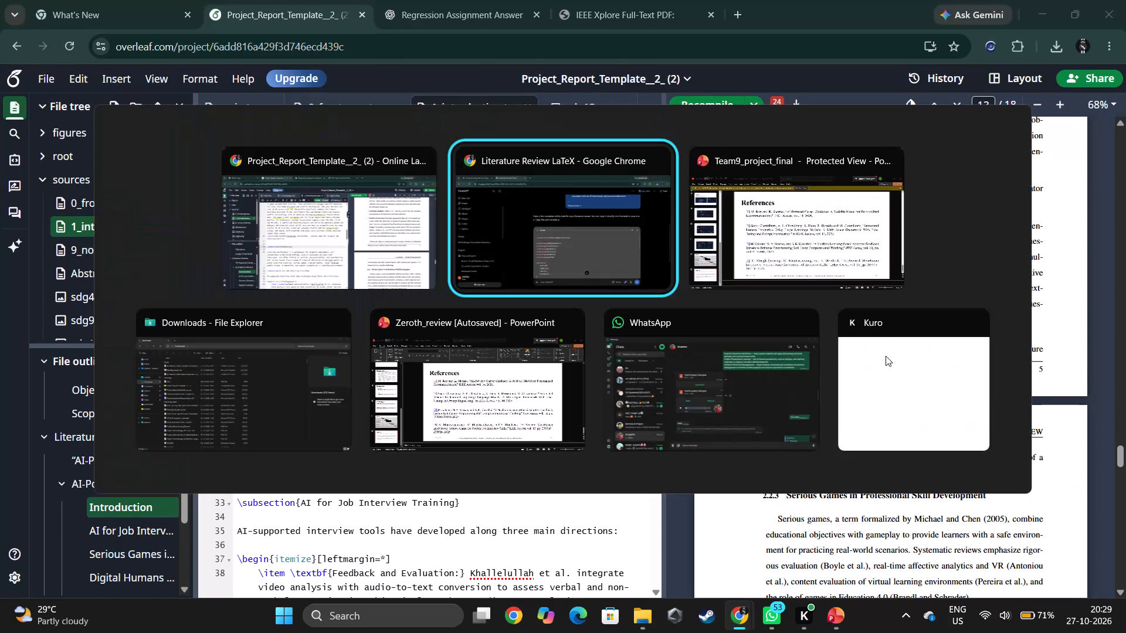
key("alt+Tab")
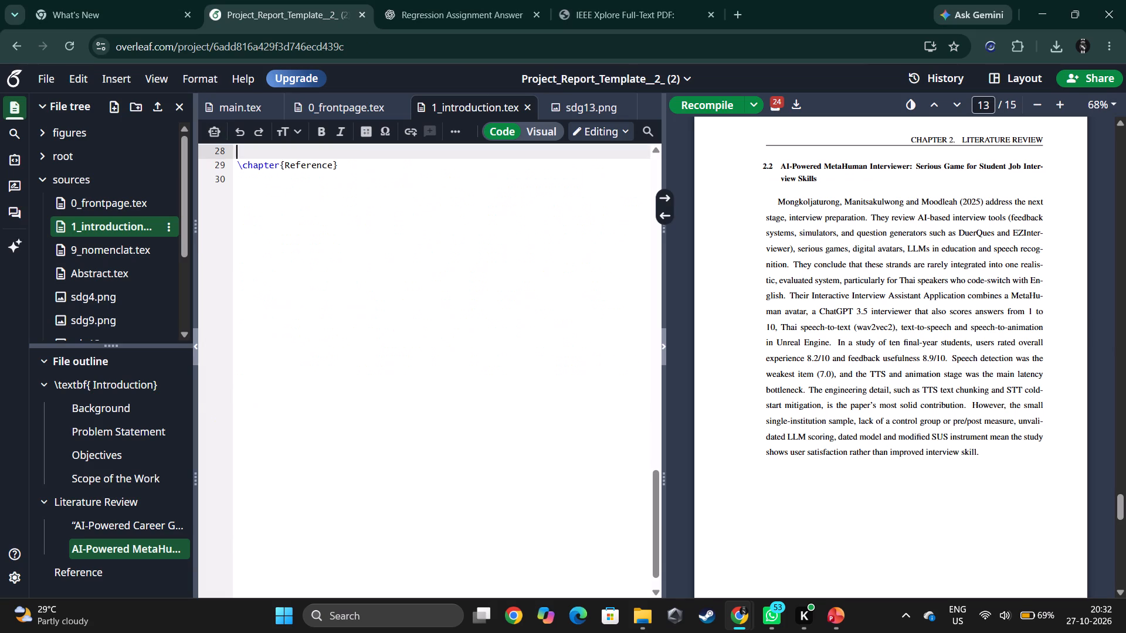
key("ctrl+v")
key("ctrl+s")
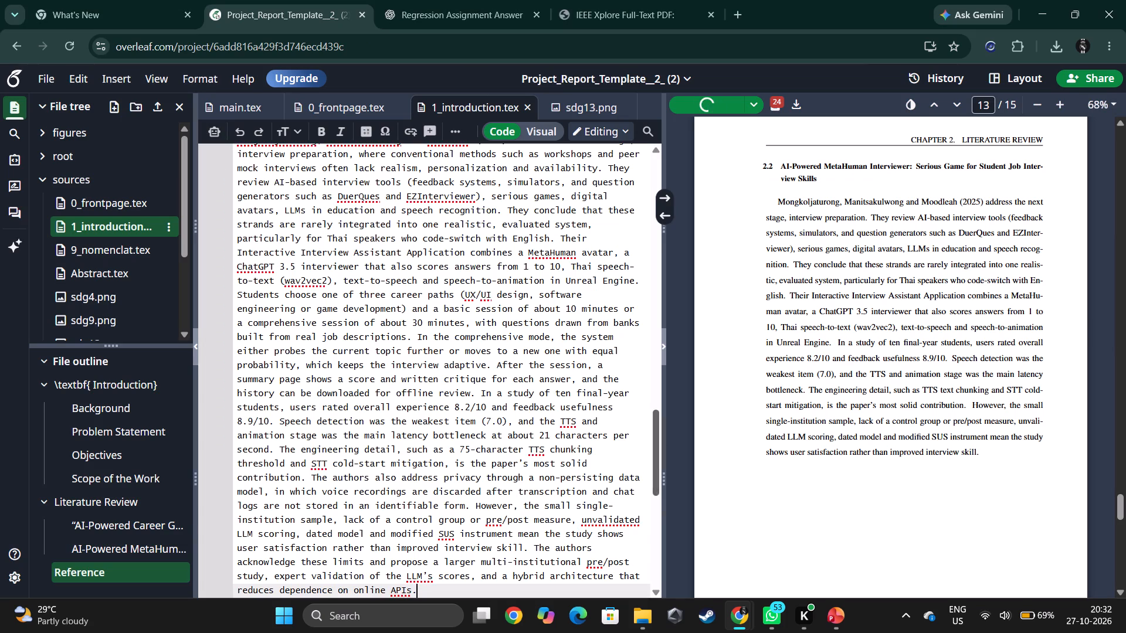
scroll(487, 350, "up", 1)
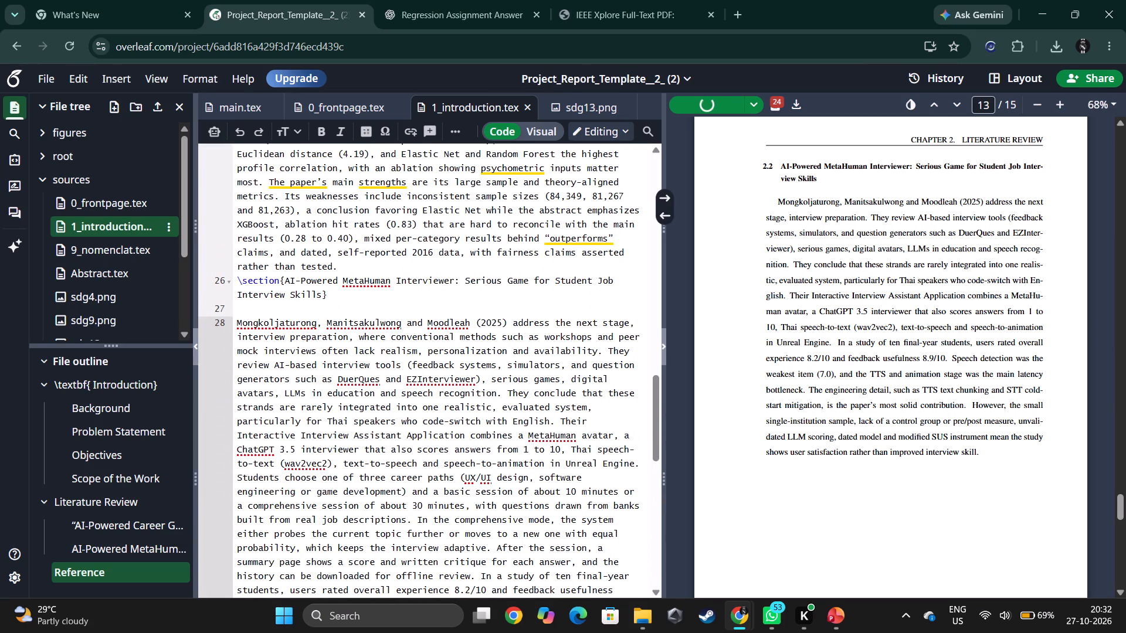
scroll(527, 282, "up", 2)
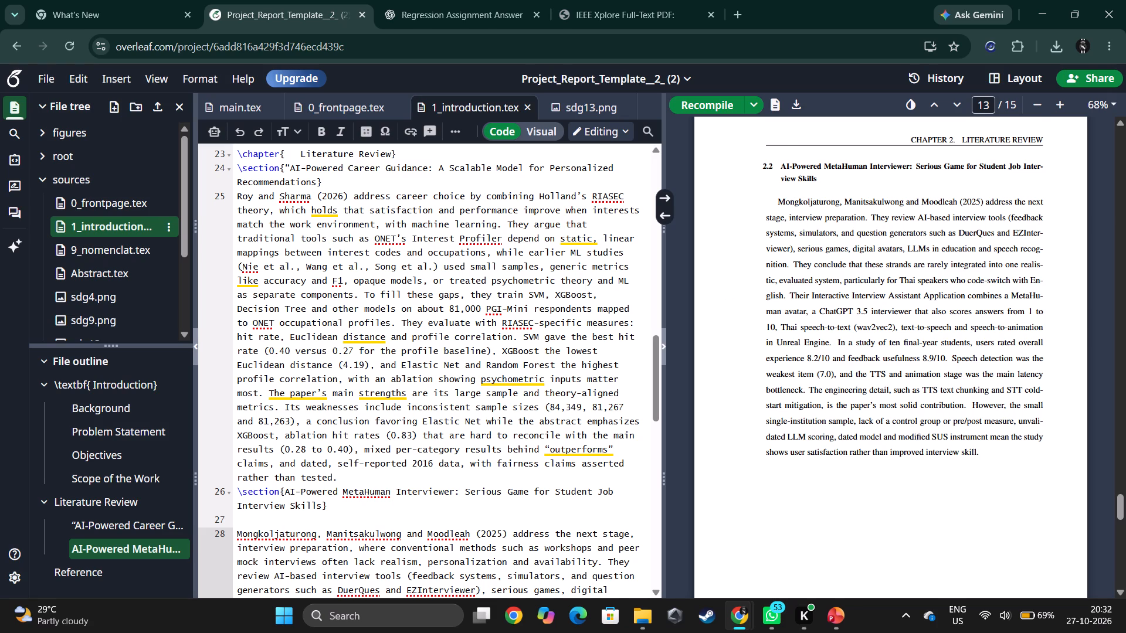
scroll(827, 310, "down", 1)
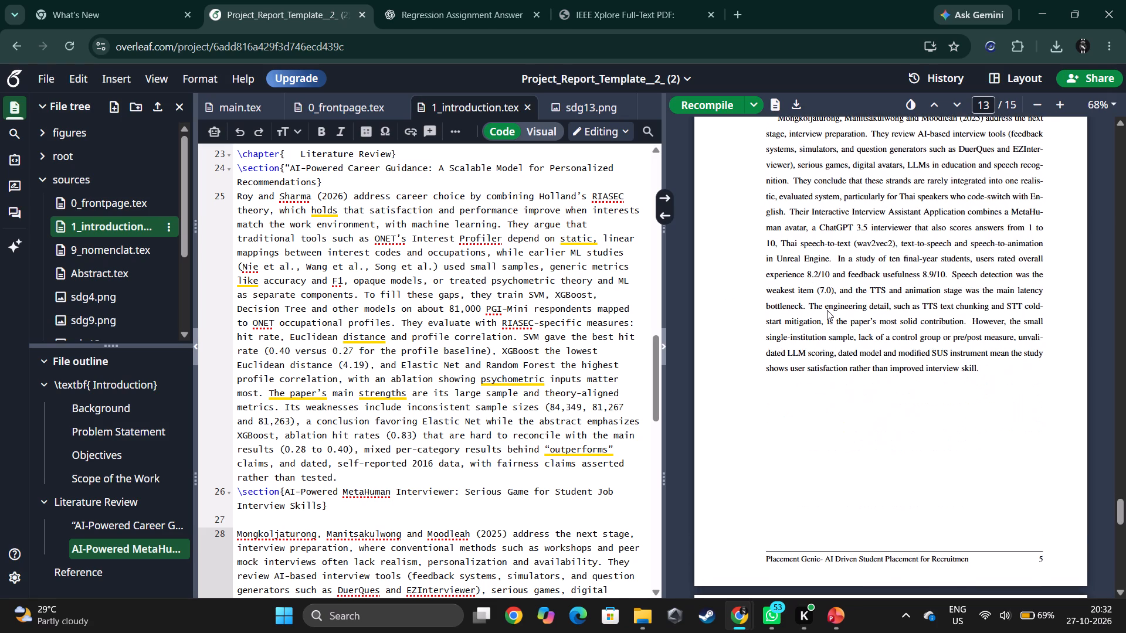
key("ctrl+s")
scroll(827, 310, "down", 4)
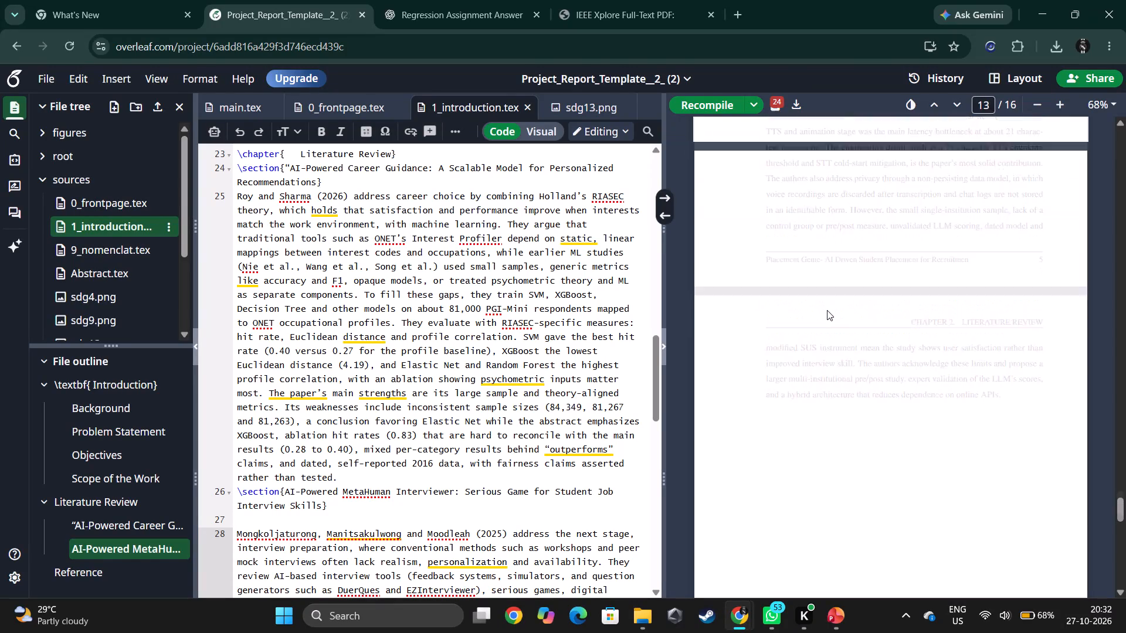
scroll(827, 310, "up", 2)
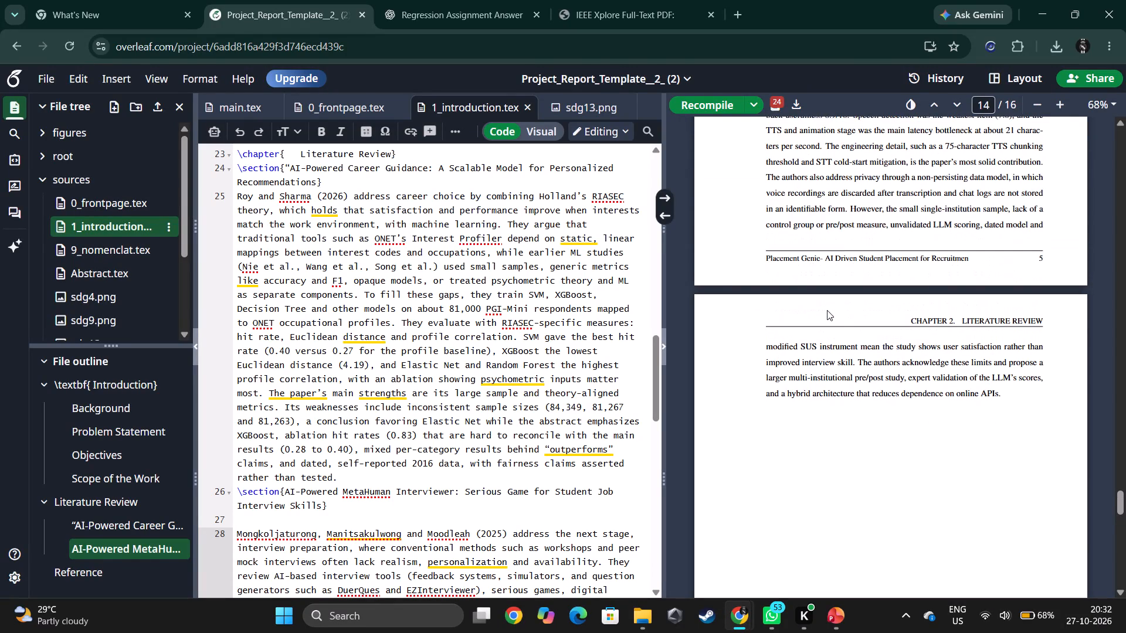
scroll(827, 310, "up", 3)
scroll(827, 310, "right", 1)
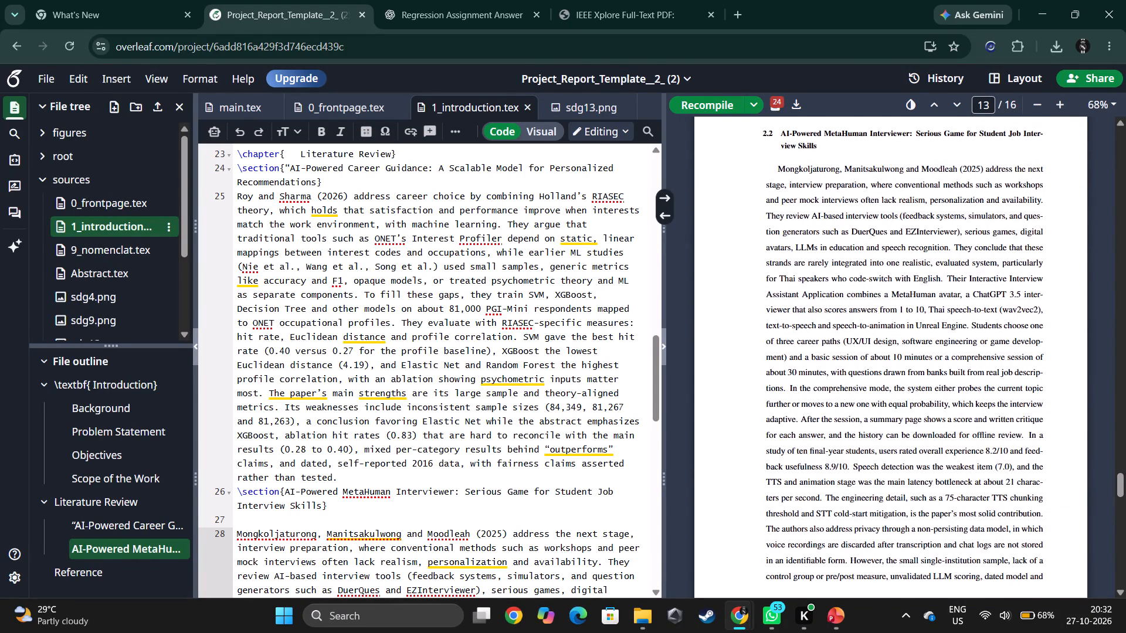
scroll(827, 310, "right", 1)
Delete the parenthetical "(UX/UI design, software engineering or game development)" after "three career paths" in the MetaHuman paragraph.
scroll(481, 362, "down", 1)
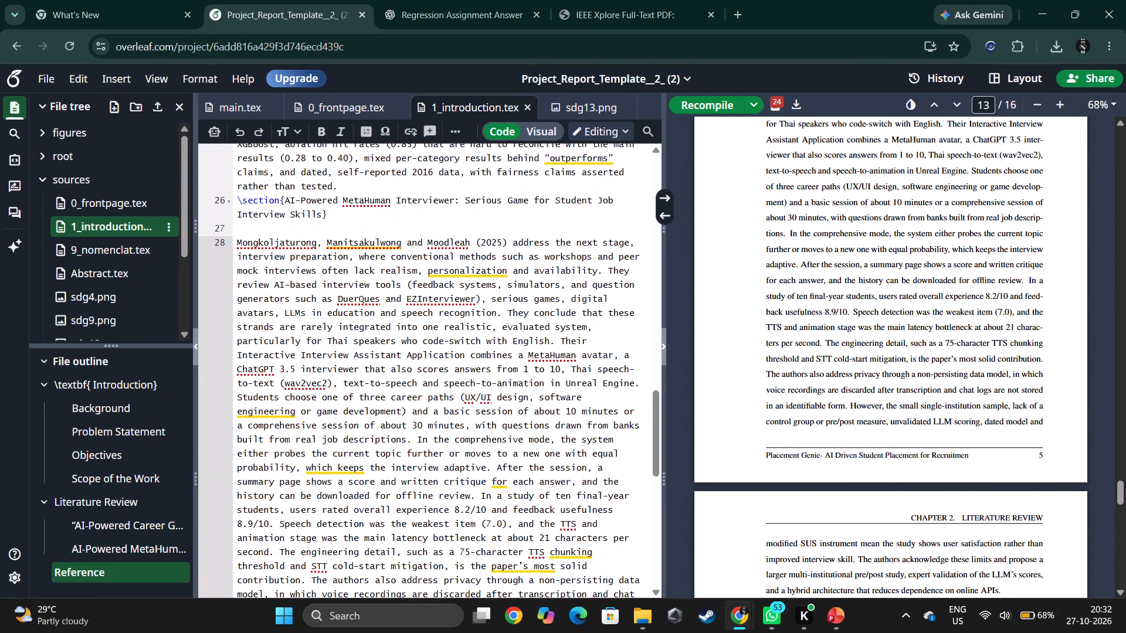
scroll(481, 362, "down", 2)
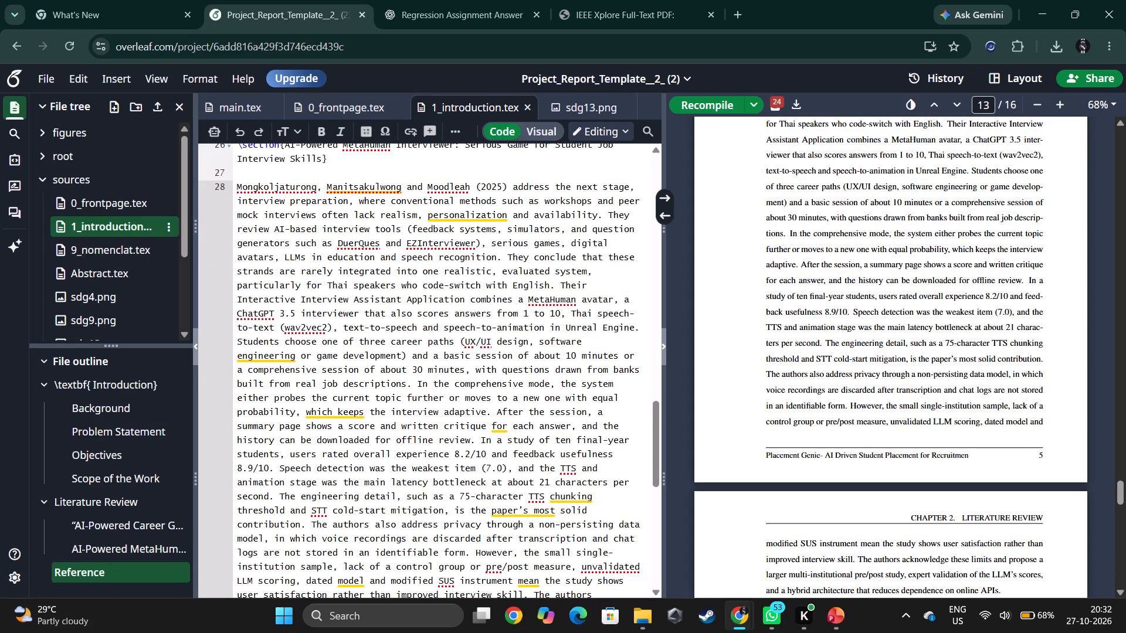
left_click_drag(459, 344, 408, 352)
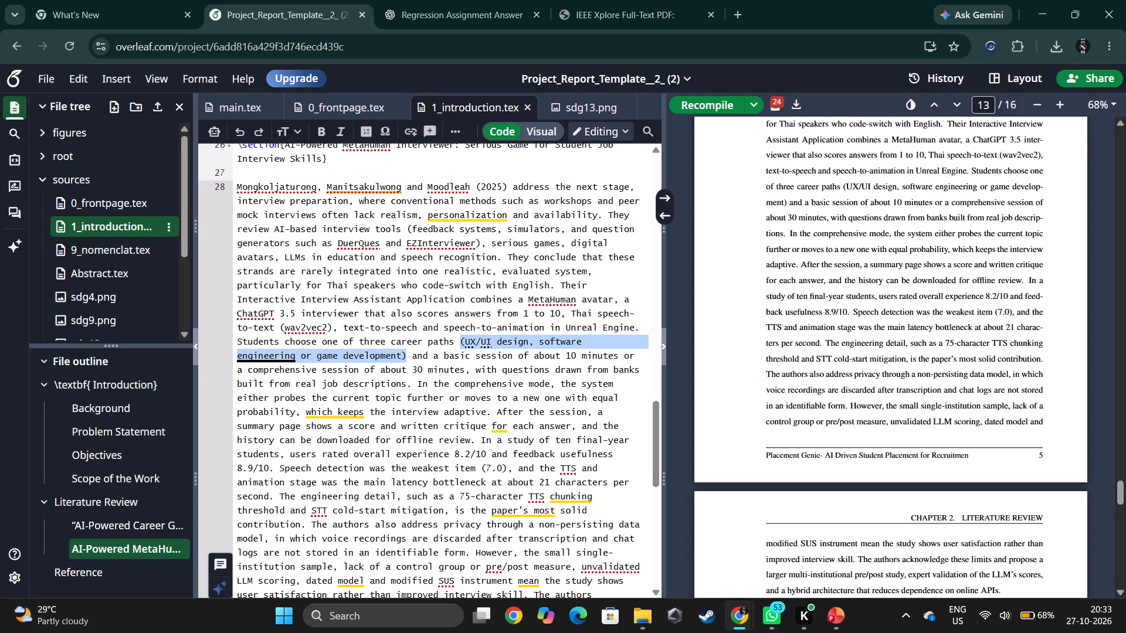
key("BackSpace")
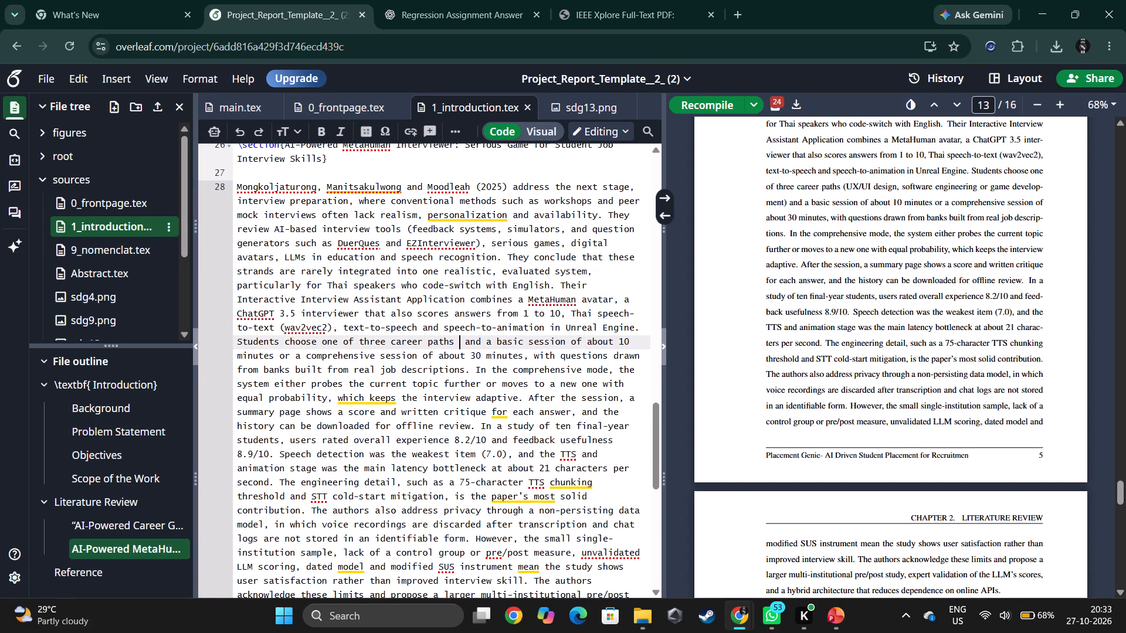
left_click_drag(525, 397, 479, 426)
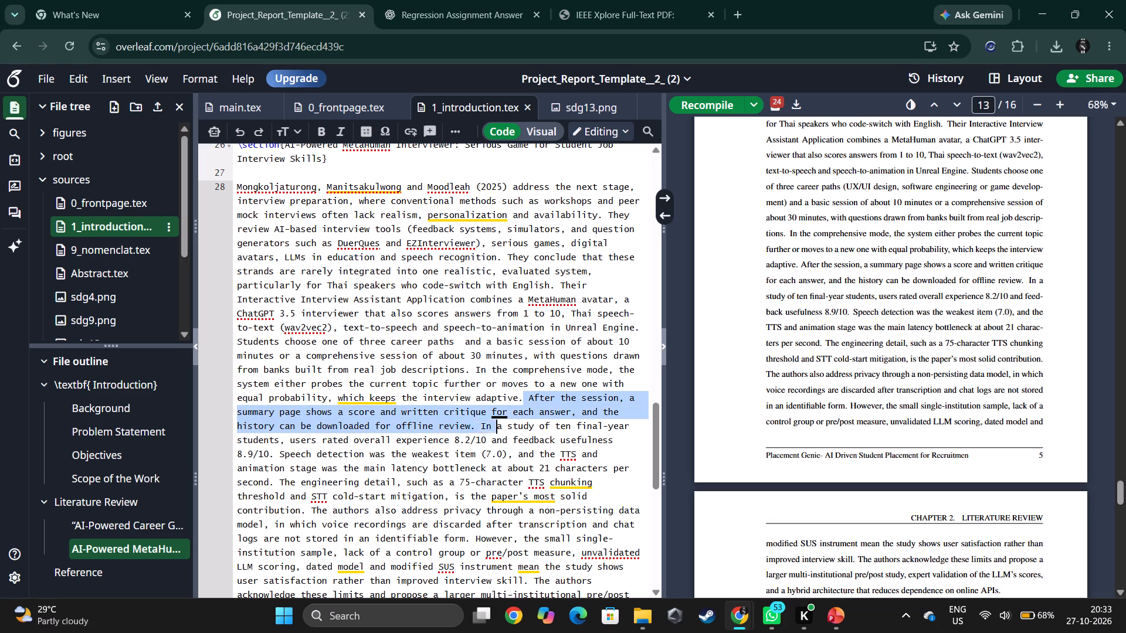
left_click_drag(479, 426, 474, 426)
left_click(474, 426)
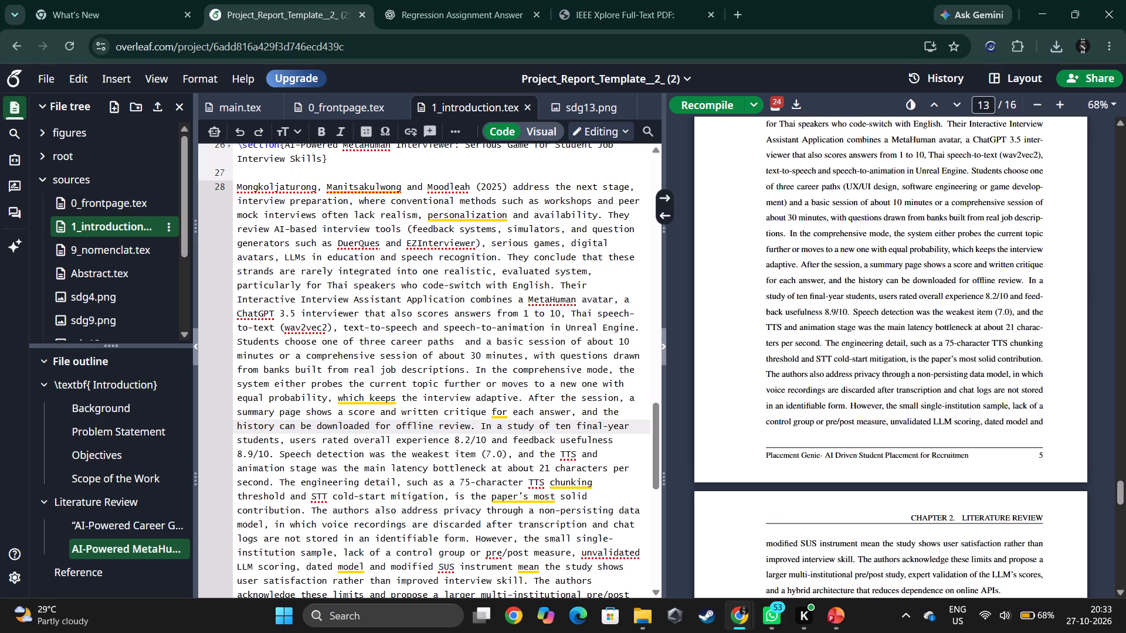
Delete the sentence beginning "The engineering detail, such as a 75-character TTS chunking threshold" from the MetaHuman paragraph.
scroll(474, 426, "down", 2)
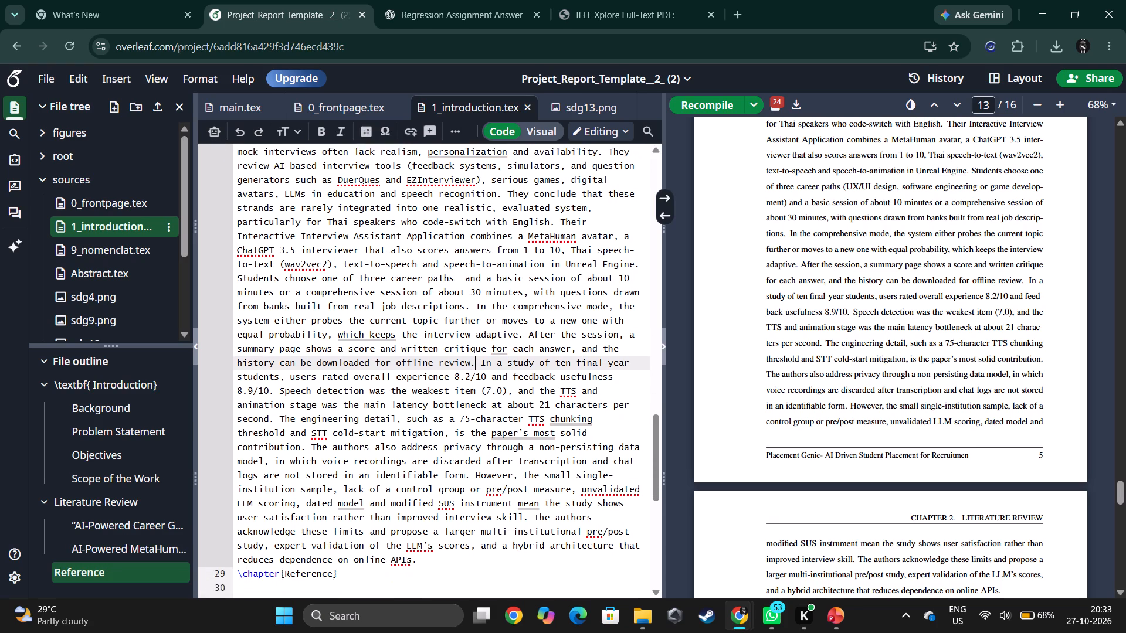
scroll(474, 426, "down", 1)
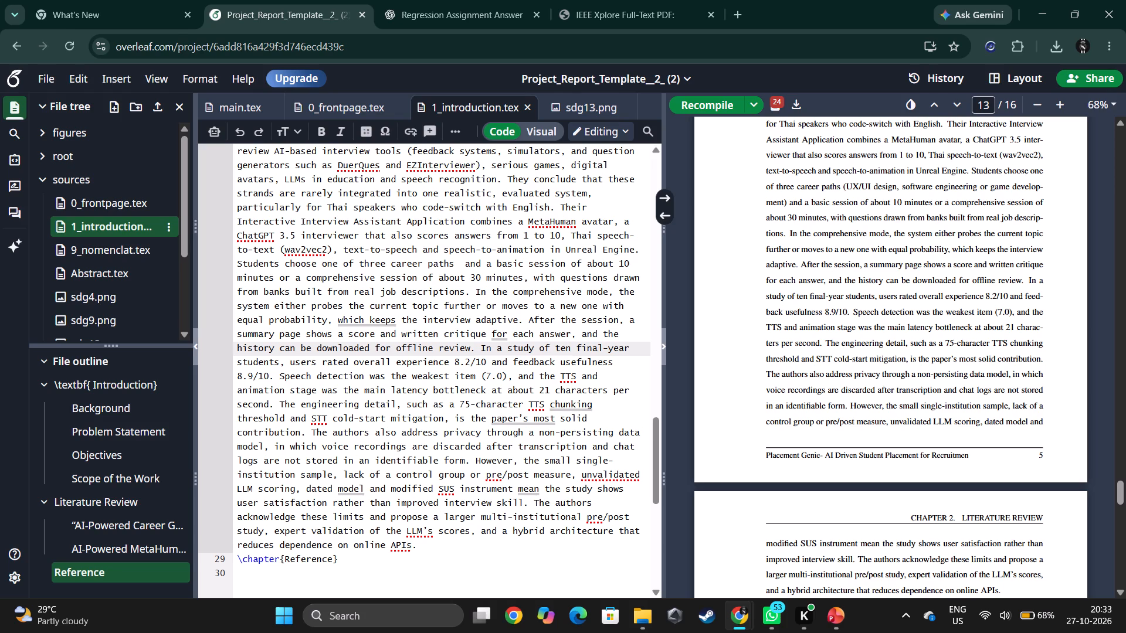
left_click_drag(277, 401, 303, 433)
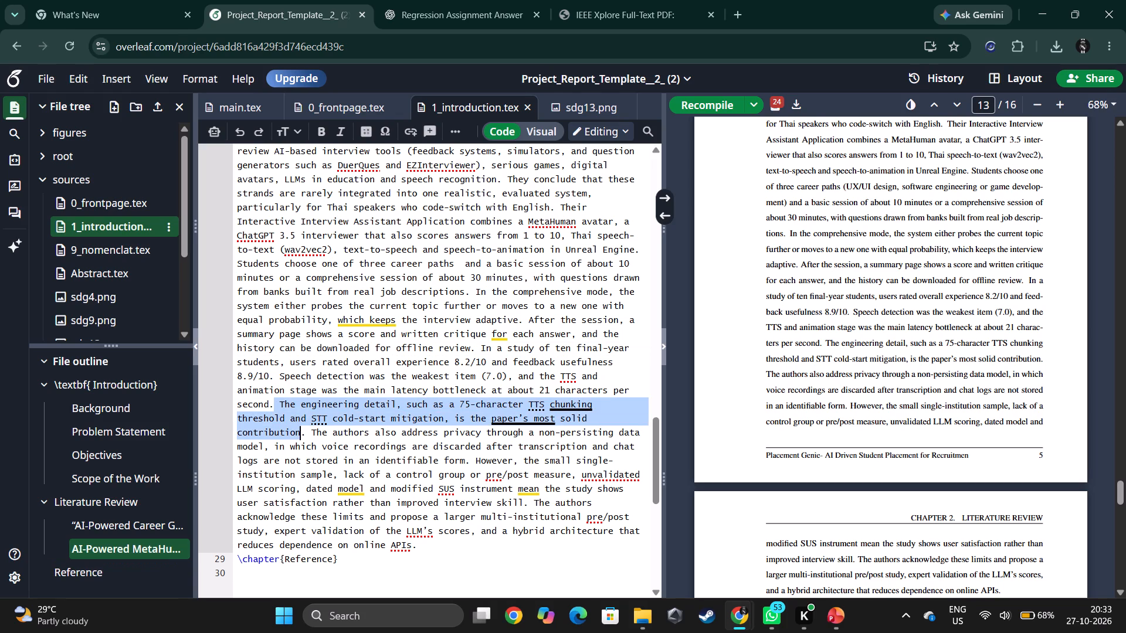
left_click_drag(303, 433, 305, 432)
key("BackSpace")
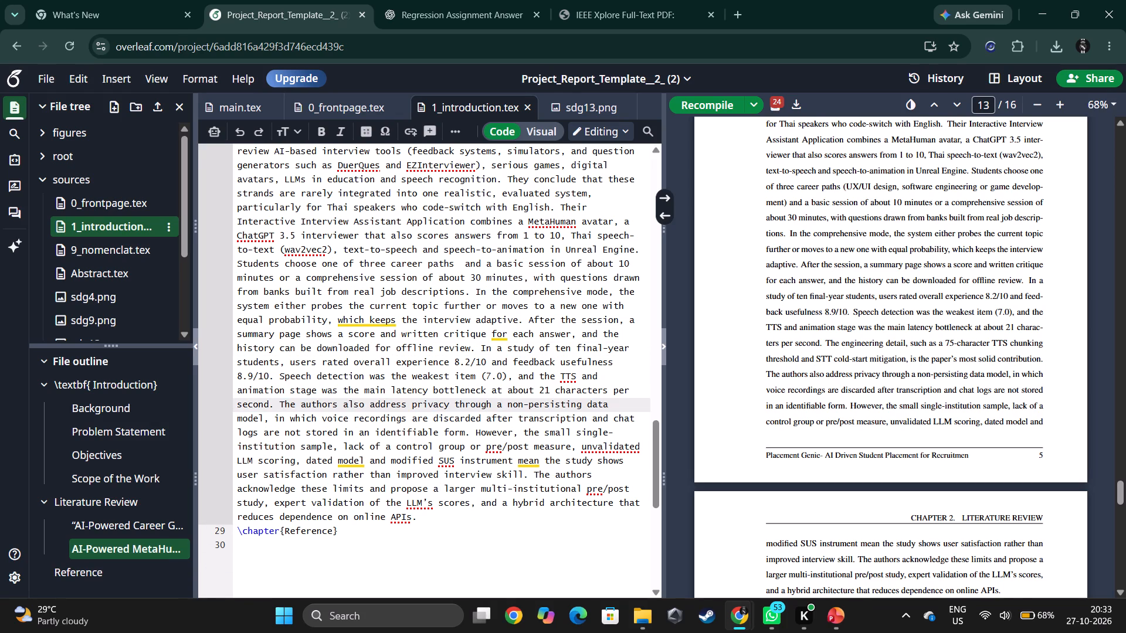
Delete the parenthetical examples from "feedback systems" to "EZInterviewer" after "AI-based interview tools" in the MetaHuman paragraph, and recompile.
scroll(368, 258, "up", 1)
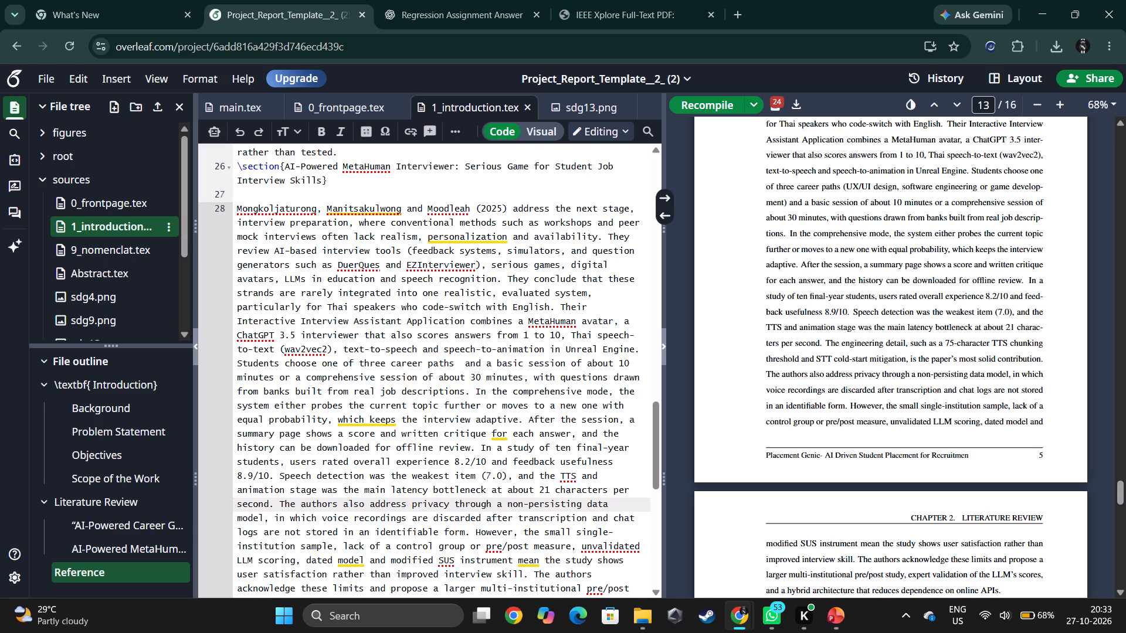
left_click_drag(480, 263, 406, 246)
key("BackSpace")
key("ctrl+s")
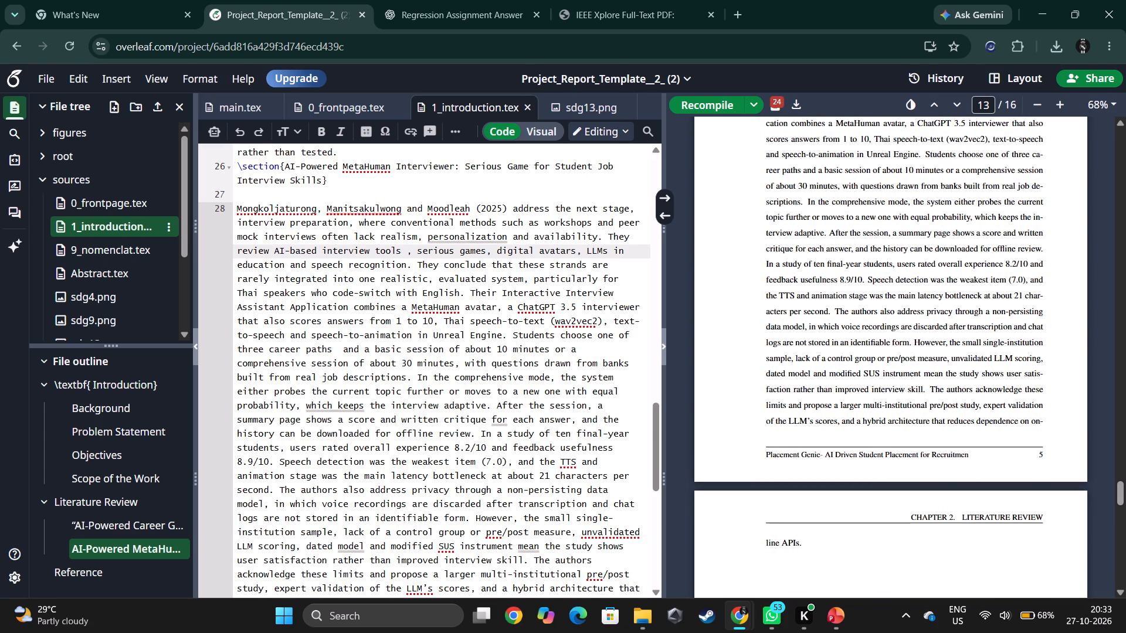
Remove the "a" before "comprehensive session" and the "(wav2vec2)" after "Thai speech-to-text" in the MetaHuman paragraph, and recompile.
left_click(579, 352)
key("BackSpace")
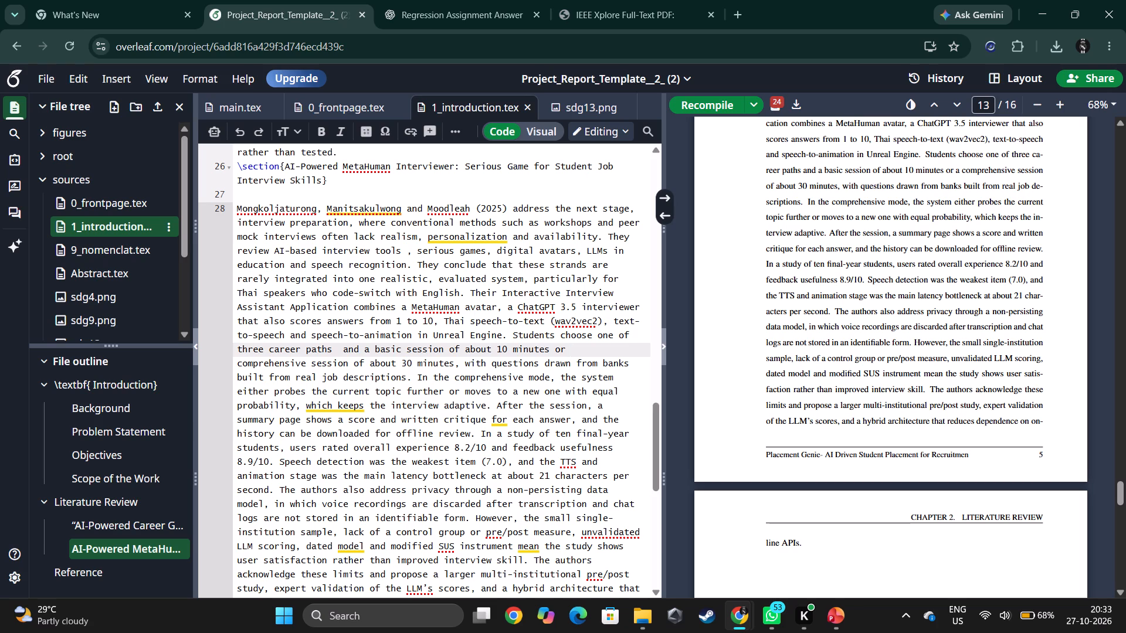
left_click(602, 321)
key("BackSpace")
key("BackSpace")
key("BackSpace")
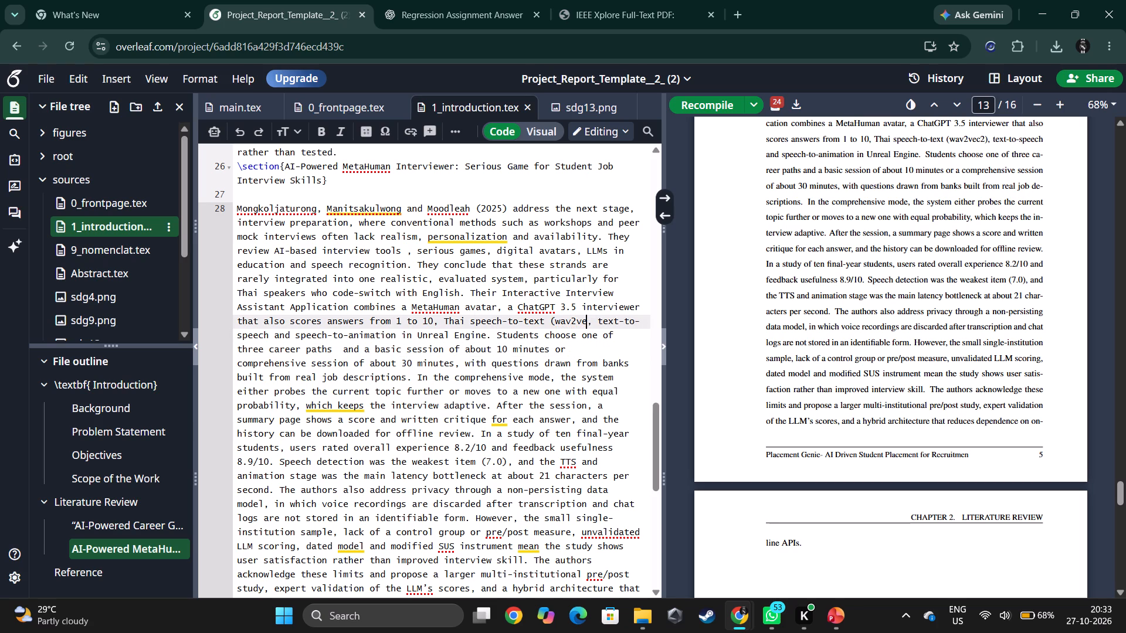
key("BackSpace")
key("BackSpace")
key("BackSpace")
key("BackSpace")
key("BackSpace")
key("BackSpace")
key("BackSpace")
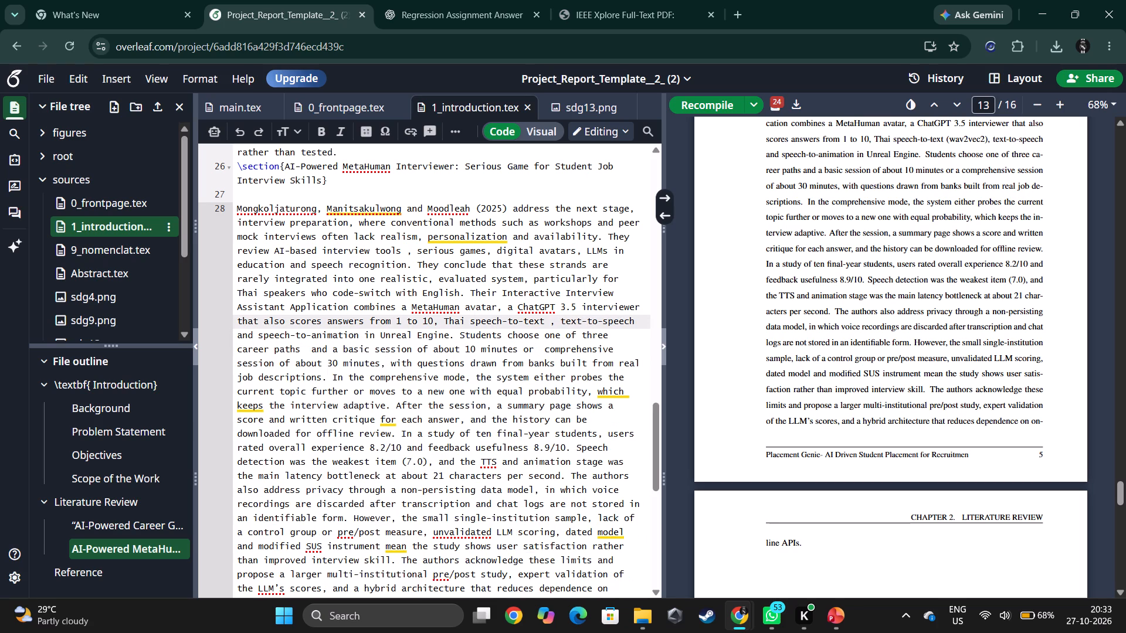
key("ctrl+s")
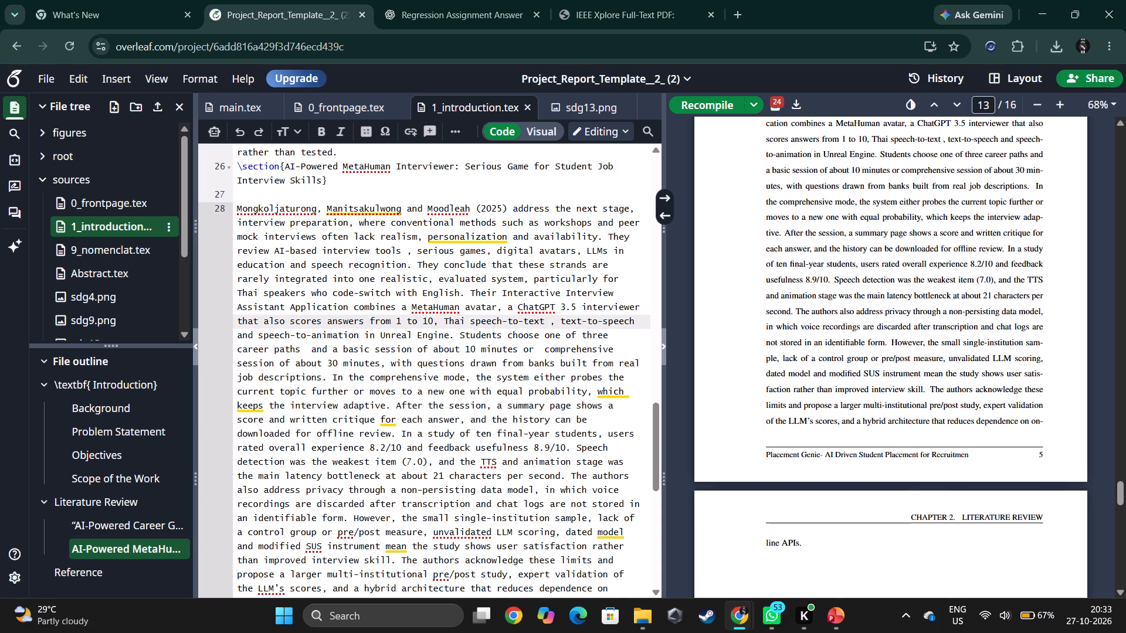
Review the recompiled pages and reword "the history can be downloaded" to "the history is downloaded" in the MetaHuman paragraph.
scroll(861, 343, "down", 2)
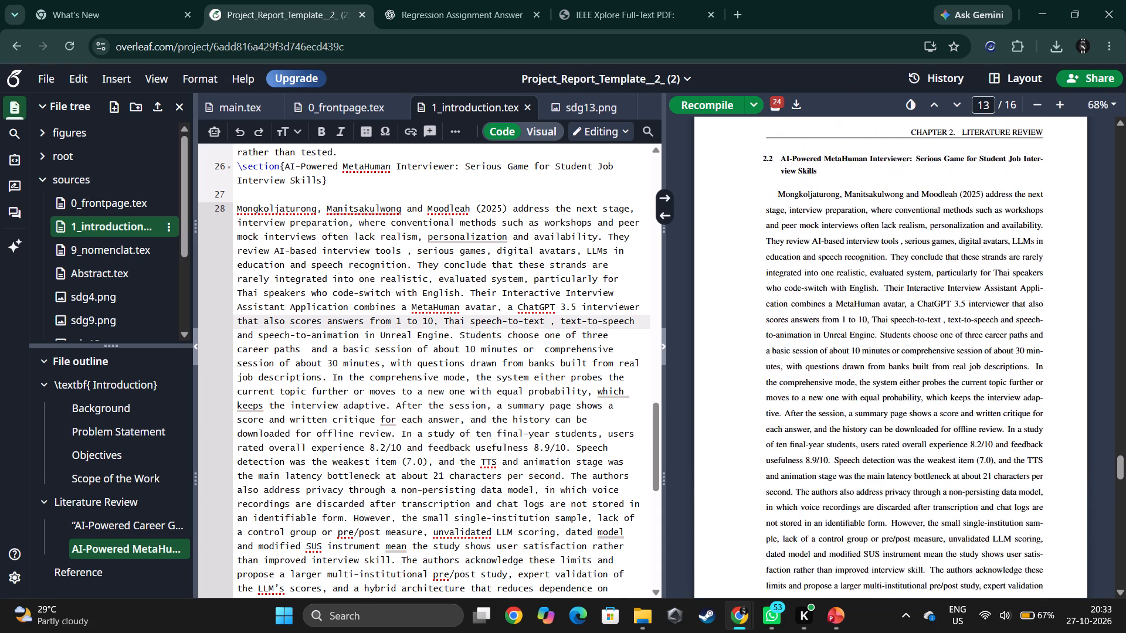
scroll(861, 343, "down", 4)
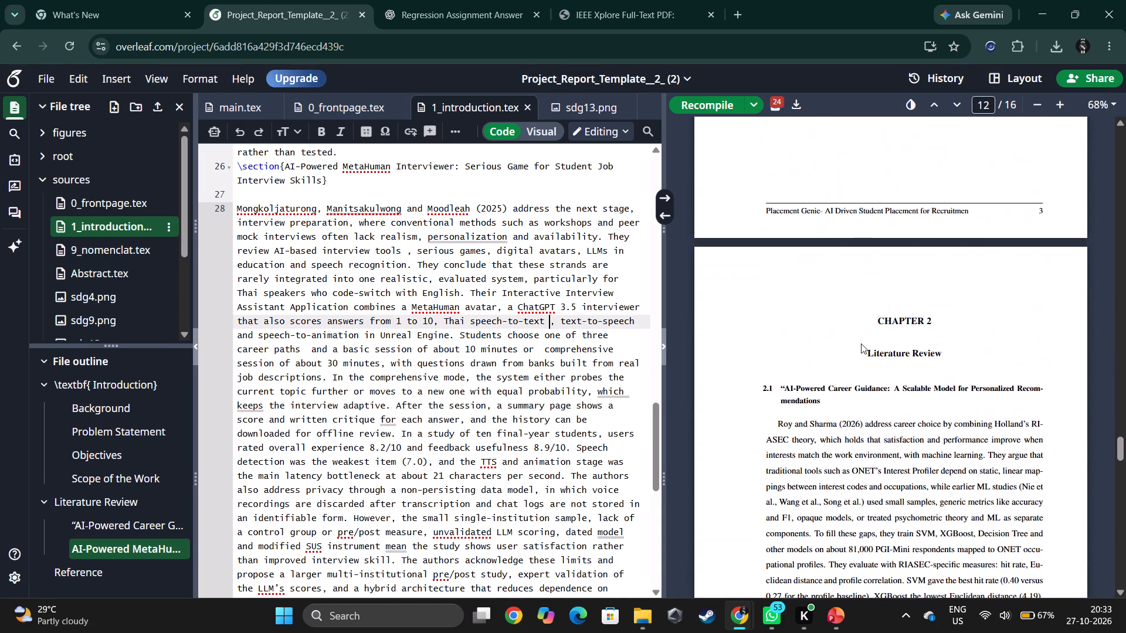
scroll(861, 343, "down", 4)
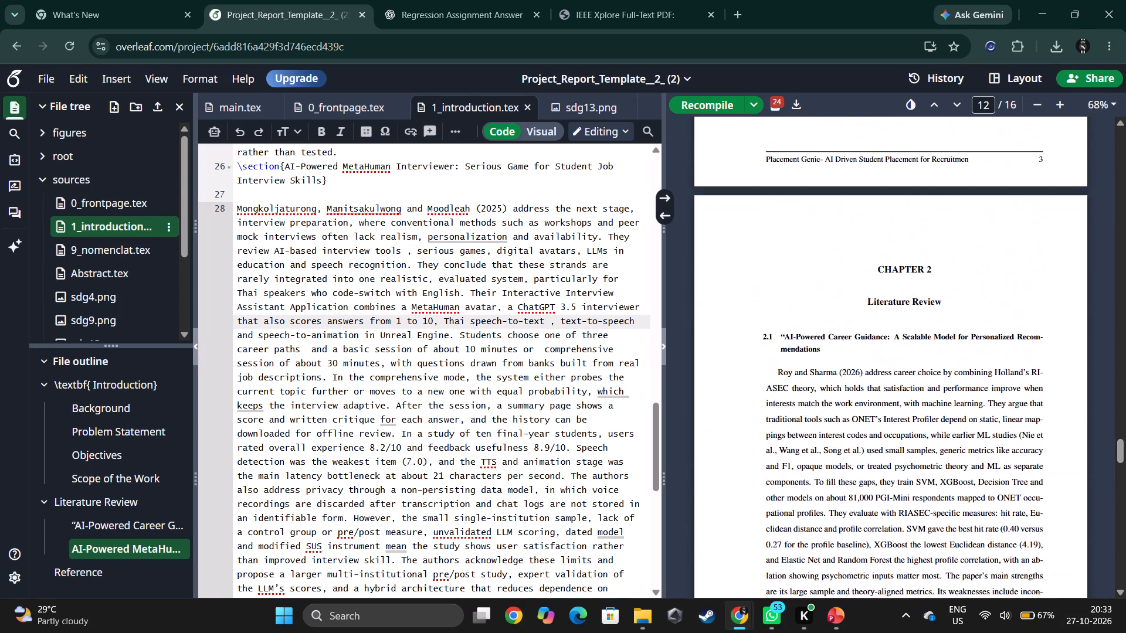
scroll(861, 343, "down", 3)
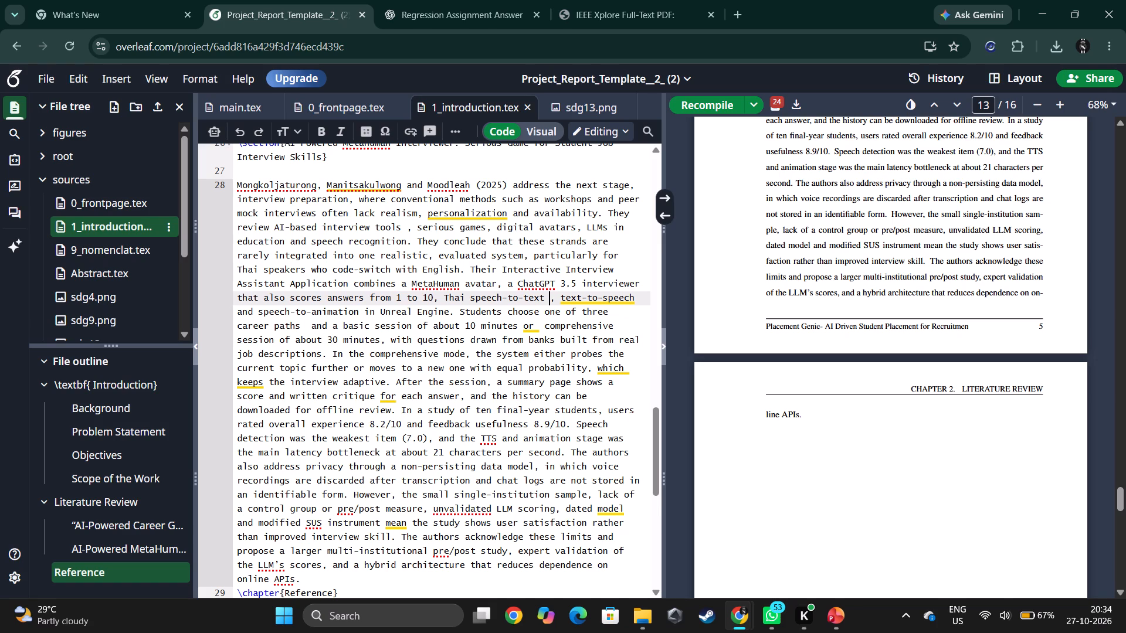
left_click(341, 409)
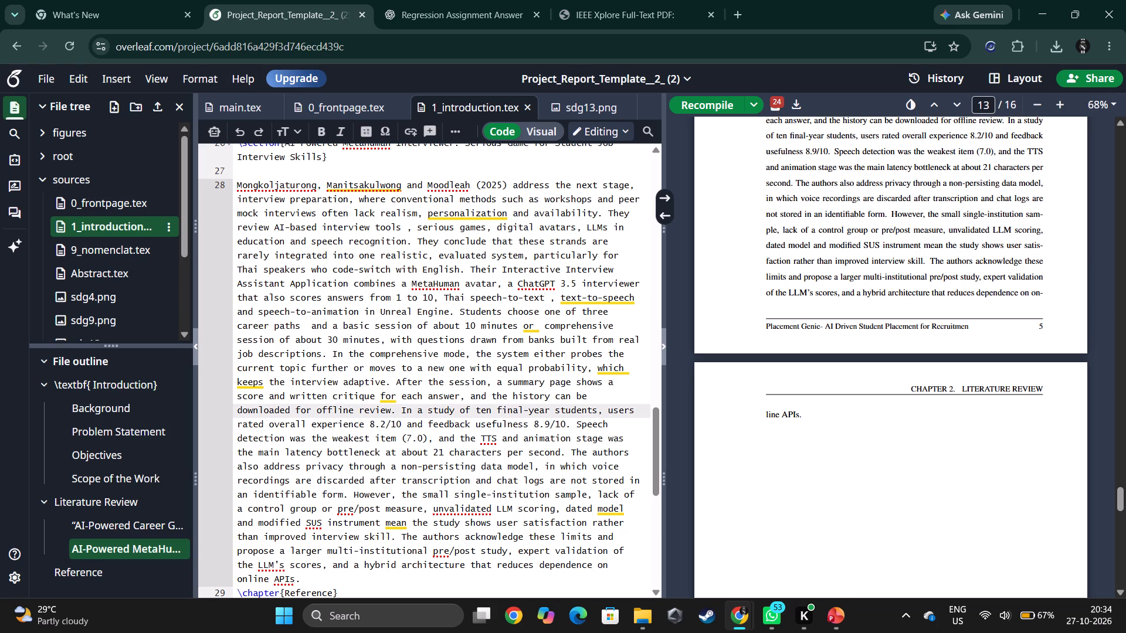
left_click_drag(588, 392, 555, 393)
key("BackSpace")
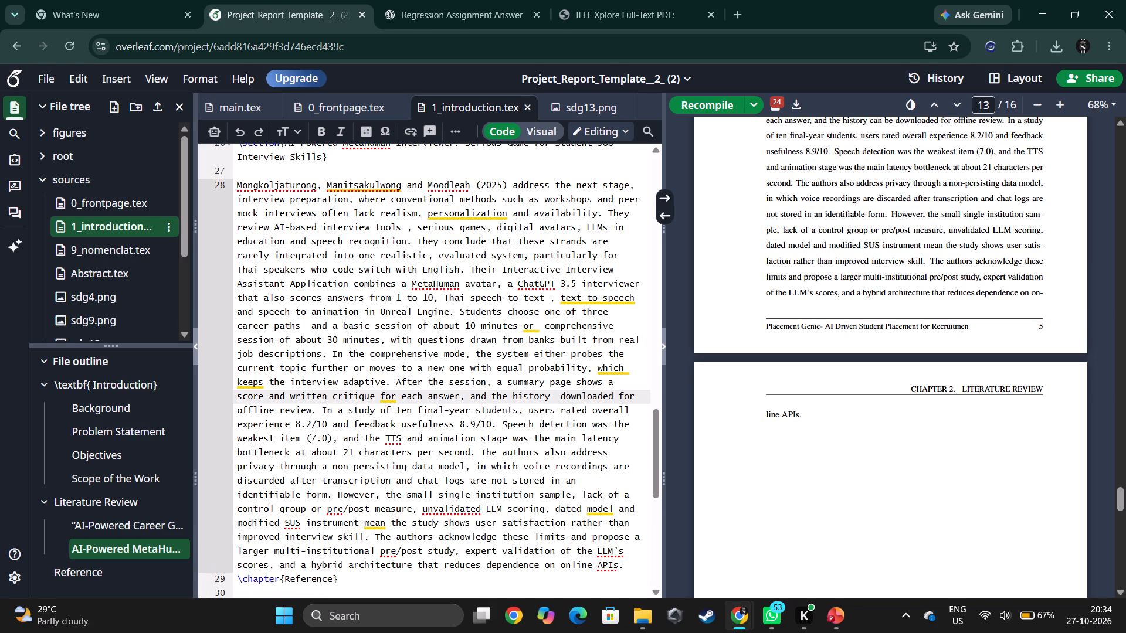
type("is")
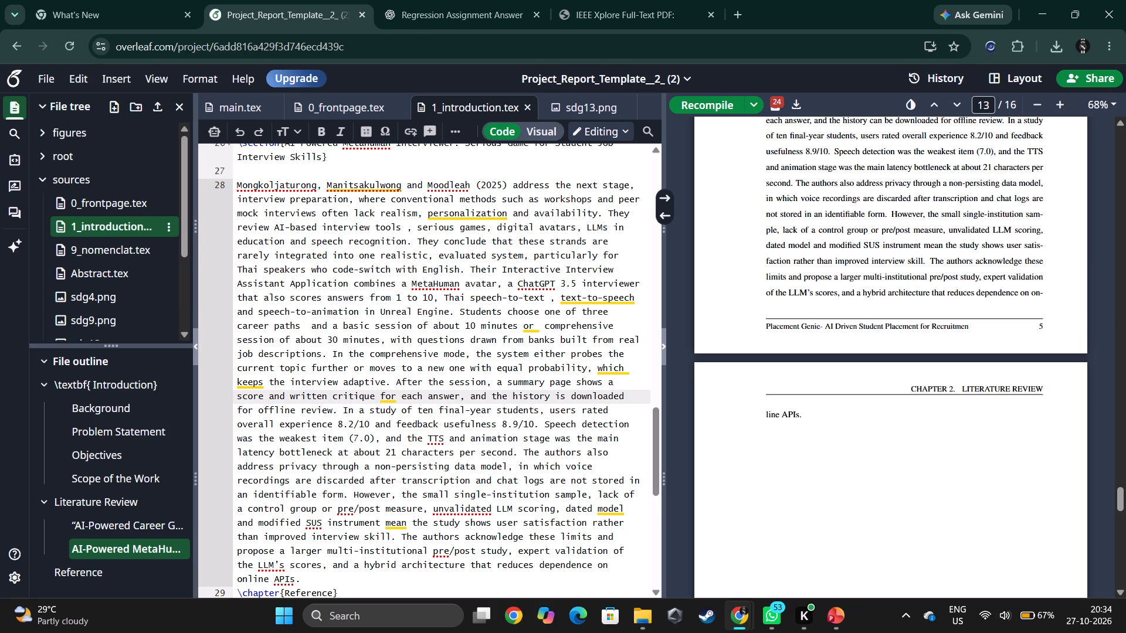
Remove the word "for" before "Thai speakers who code-switch" in the MetaHuman paragraph, and recompile.
left_click(617, 258)
key("BackSpace")
key("BackSpace")
key("BackSpace")
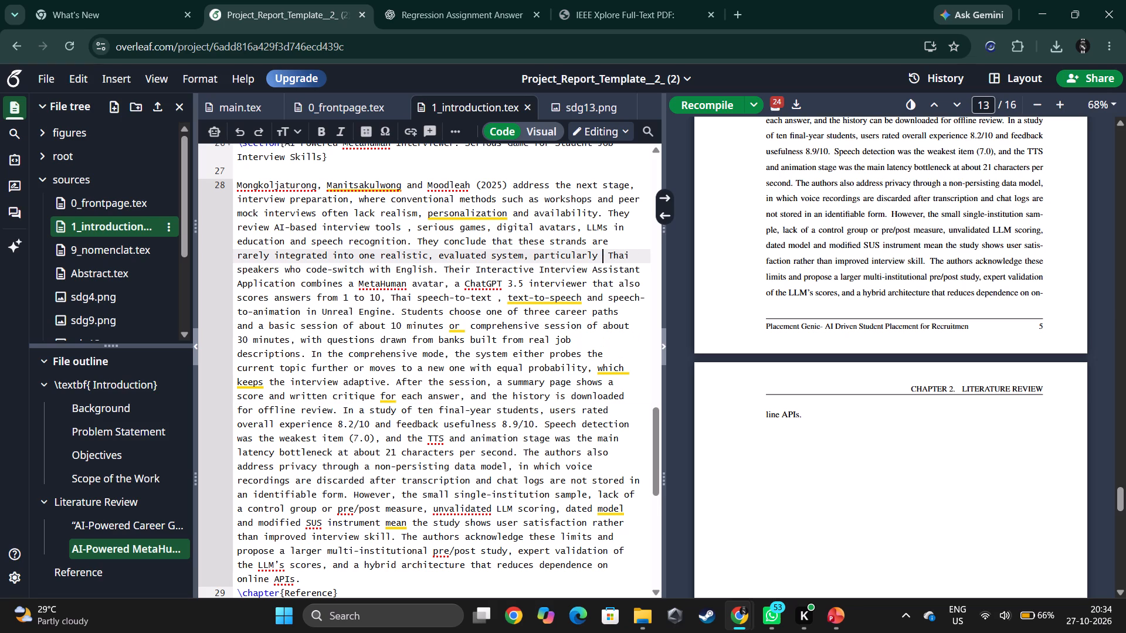
key("ctrl+s")
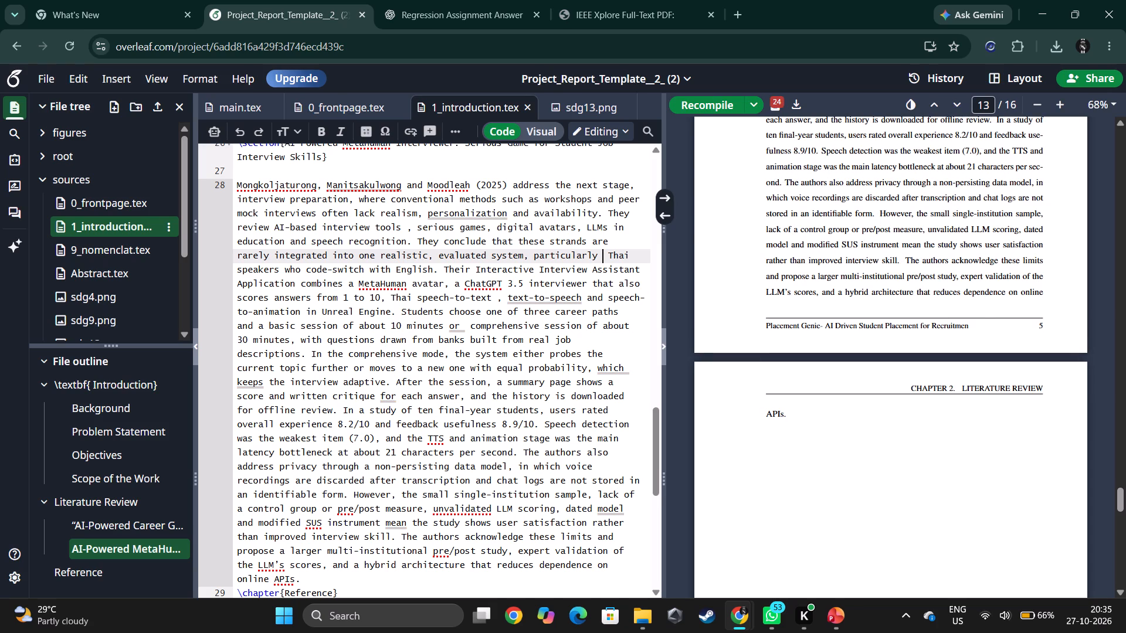
Delete the word "personalization" between "lack realism," and "and availability" in the MetaHuman paragraph, and recompile.
left_click_drag(511, 215, 438, 212)
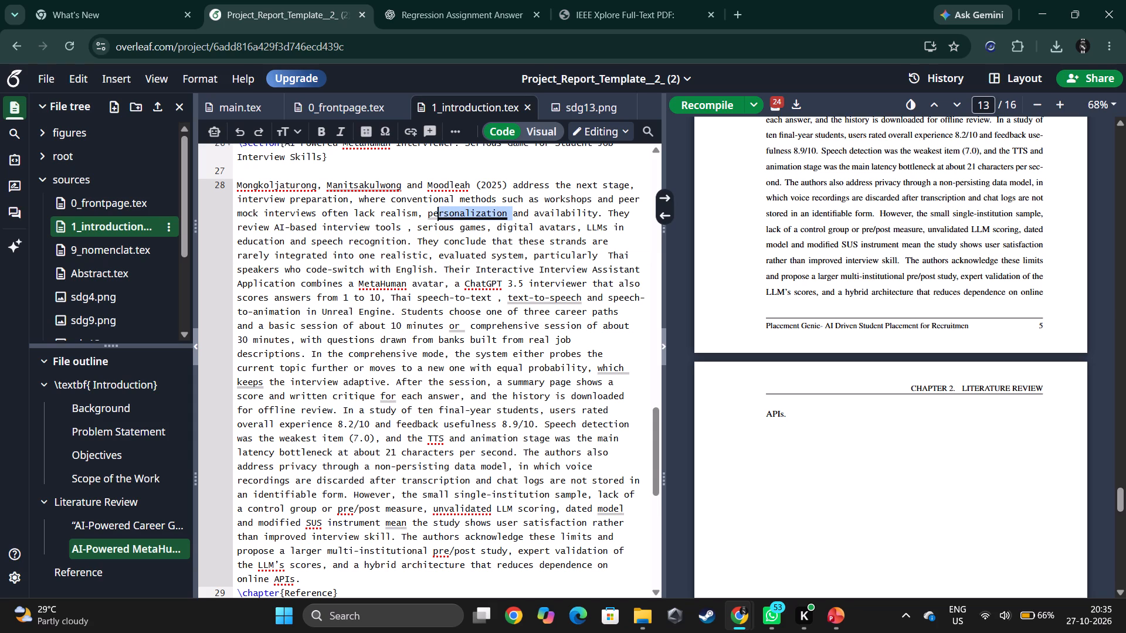
left_click_drag(438, 212, 422, 211)
key("BackSpace")
key("ctrl+a")
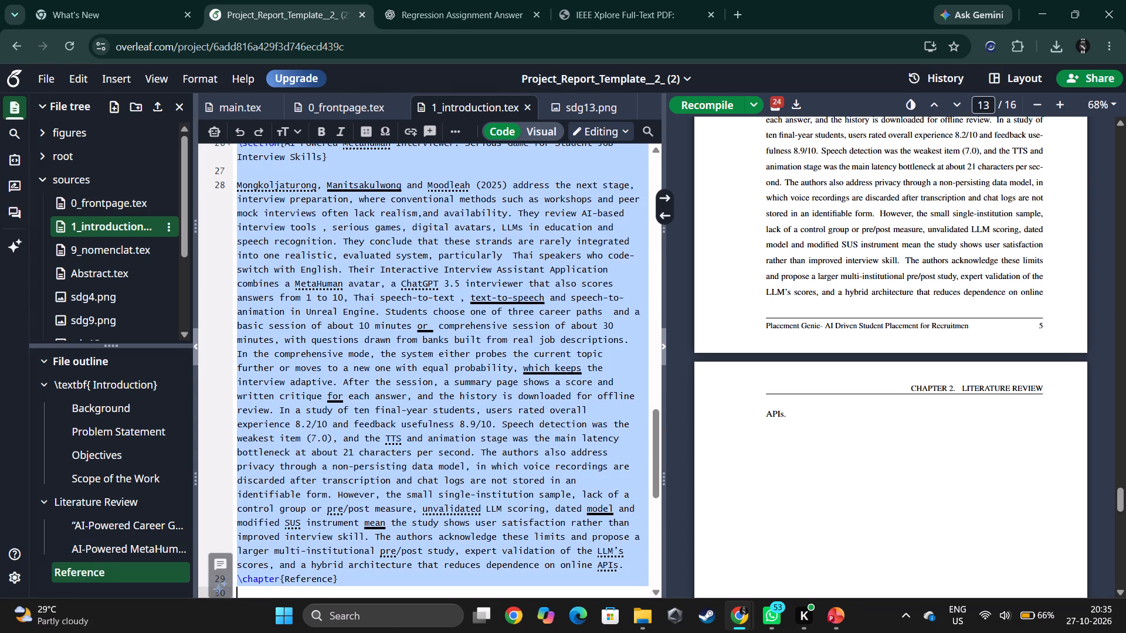
left_click(470, 258)
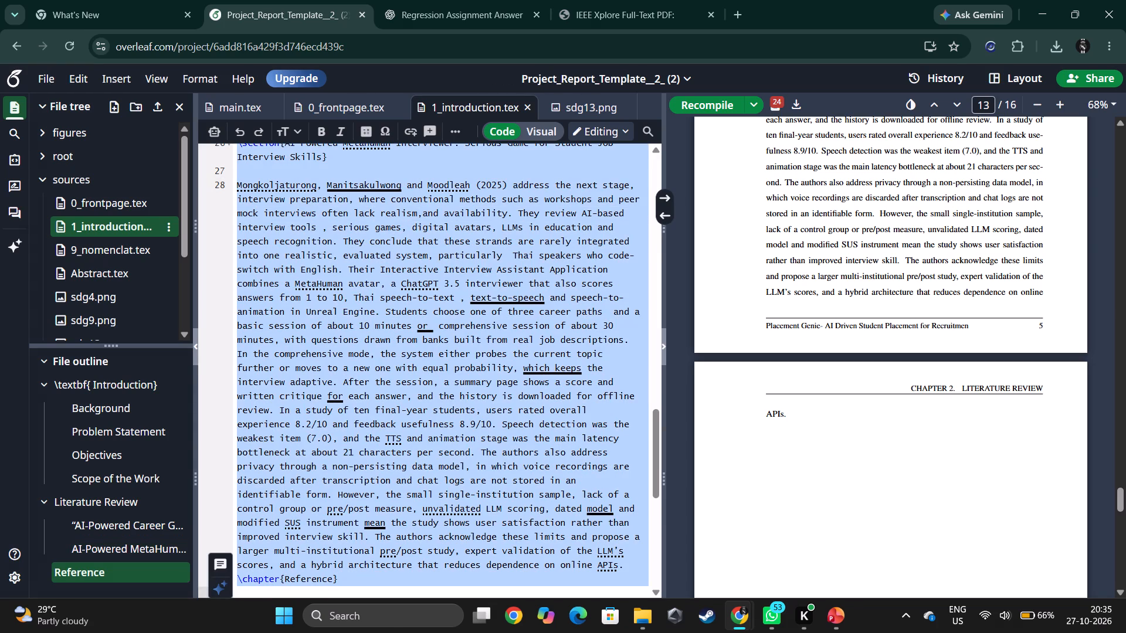
key("ctrl+s")
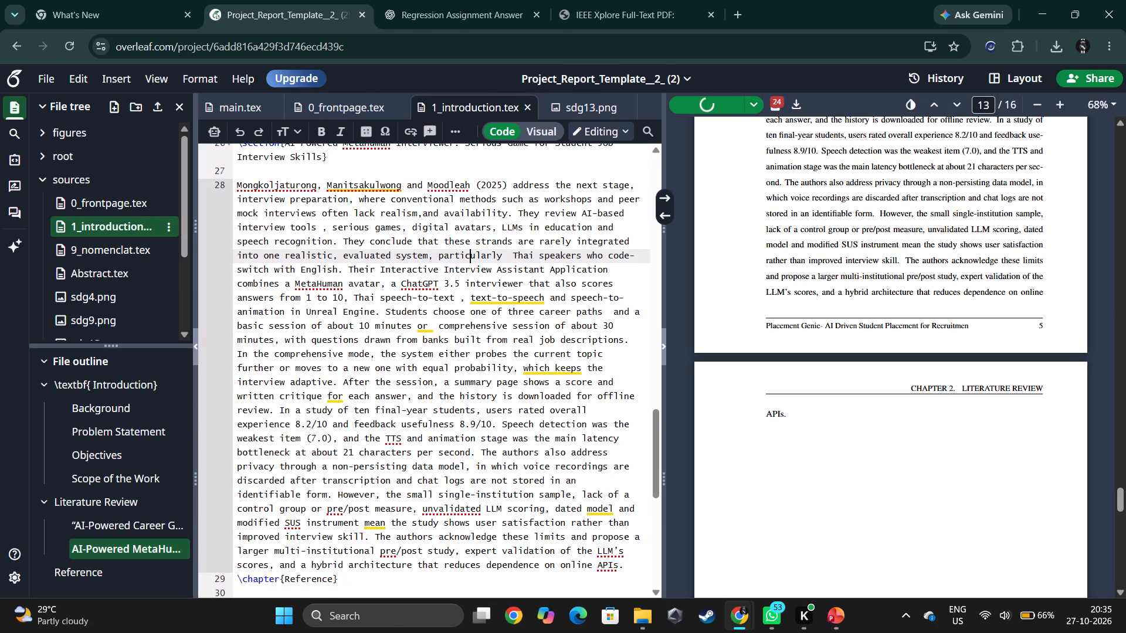
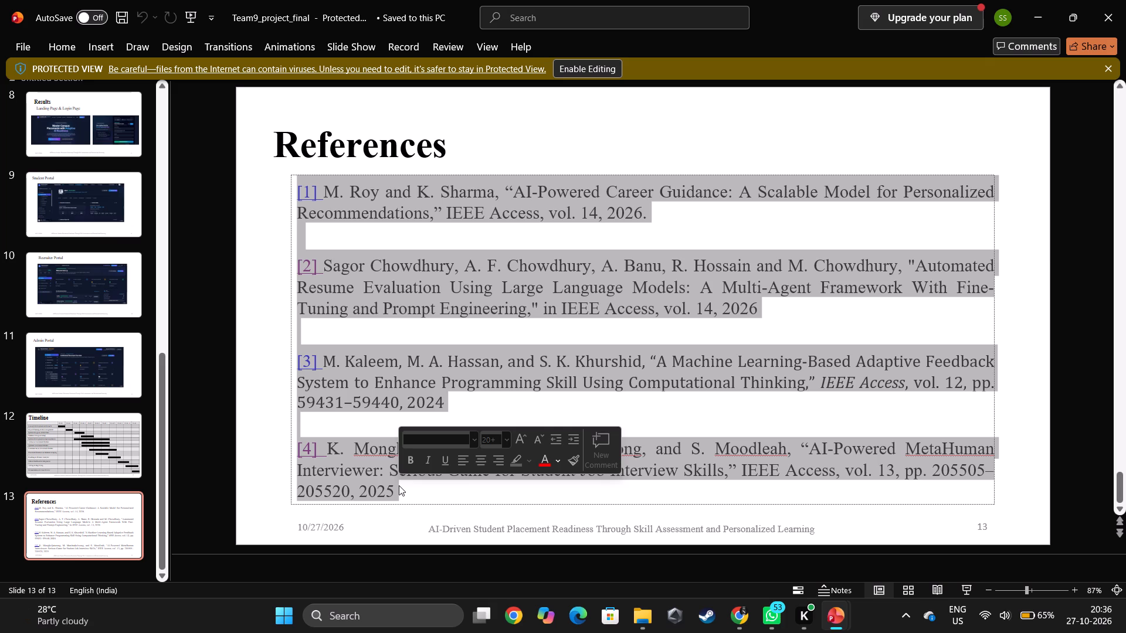
Switch to the browser and open the ieee.org website in a new tab.
key("alt+Tab")
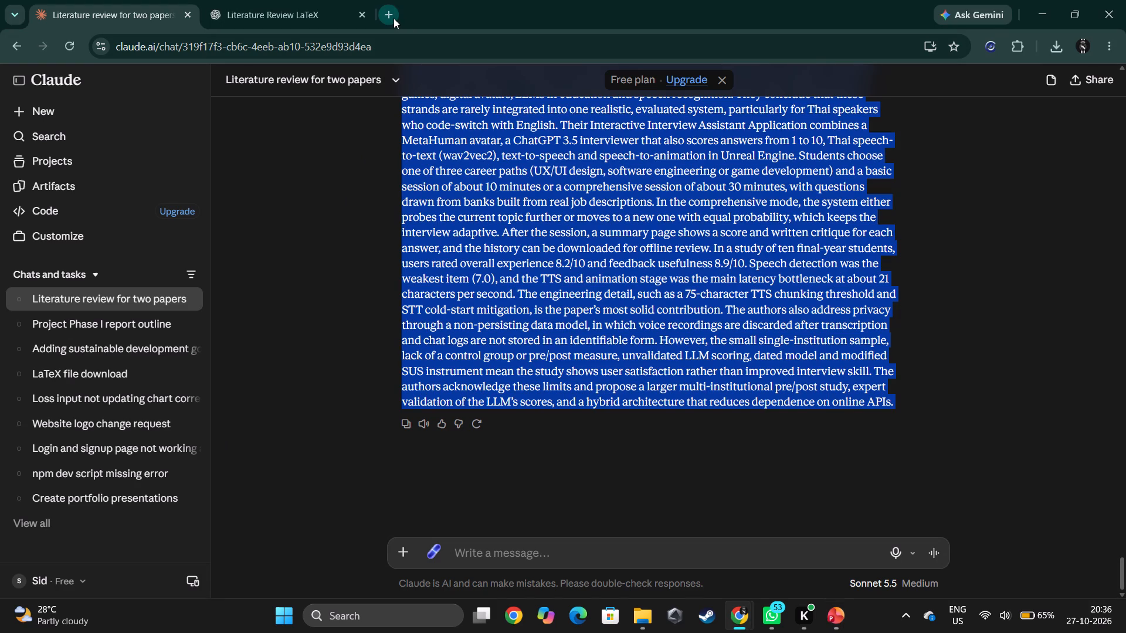
left_click(394, 18)
type("iee")
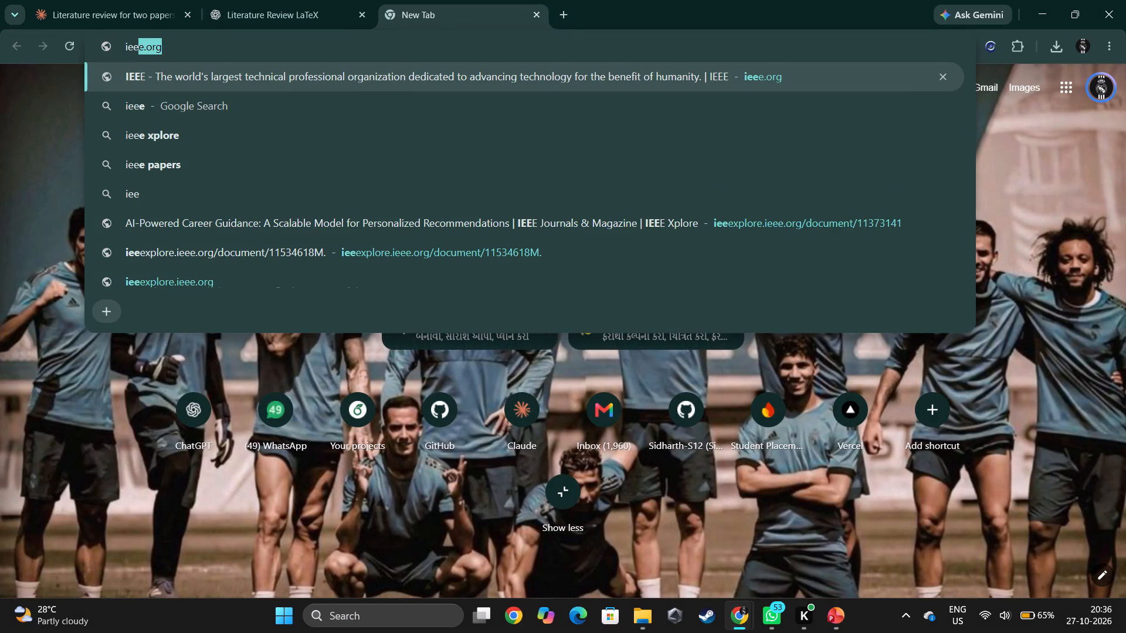
key("Return")
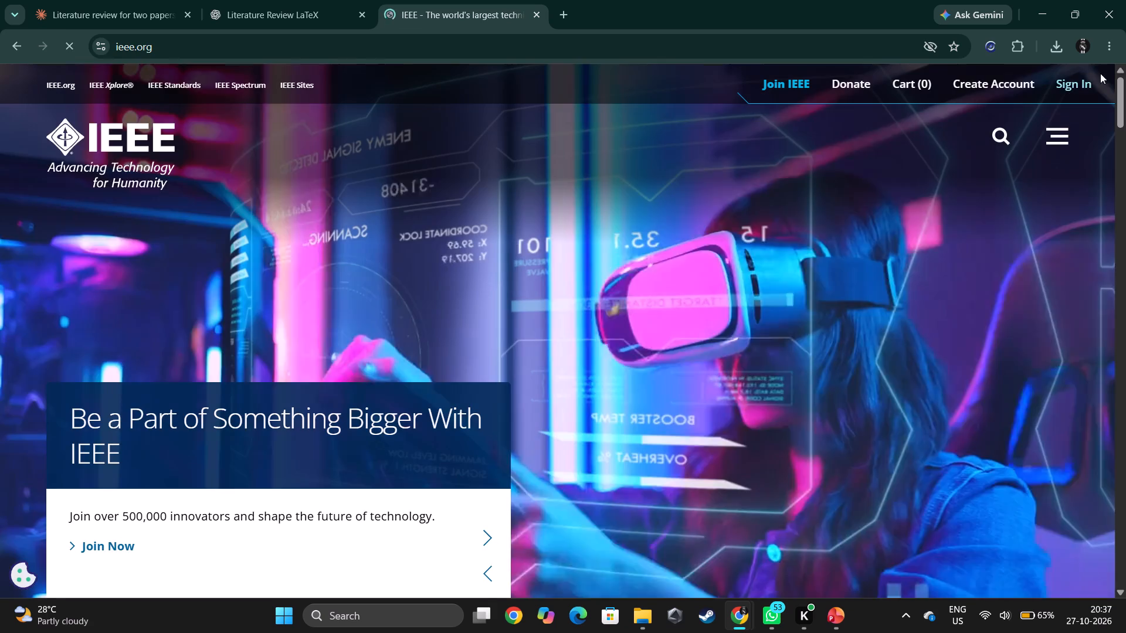
Try to open the sign-in page on the IEEE website, and expand the site's main navigation.
left_click(1070, 83)
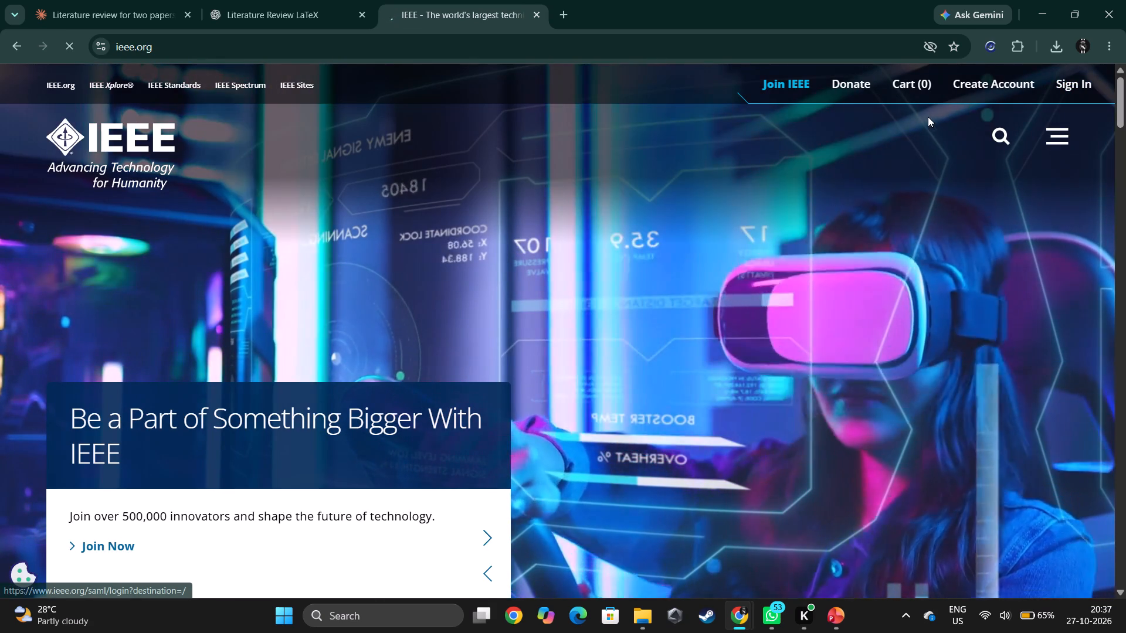
left_click(1064, 77)
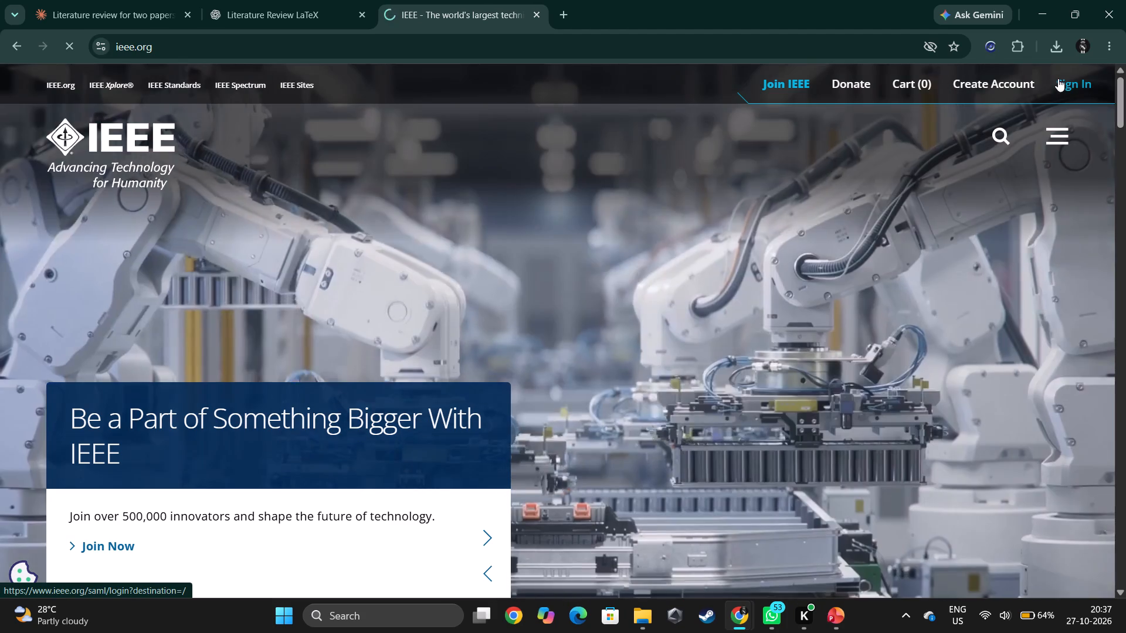
scroll(1060, 77, "down", 2)
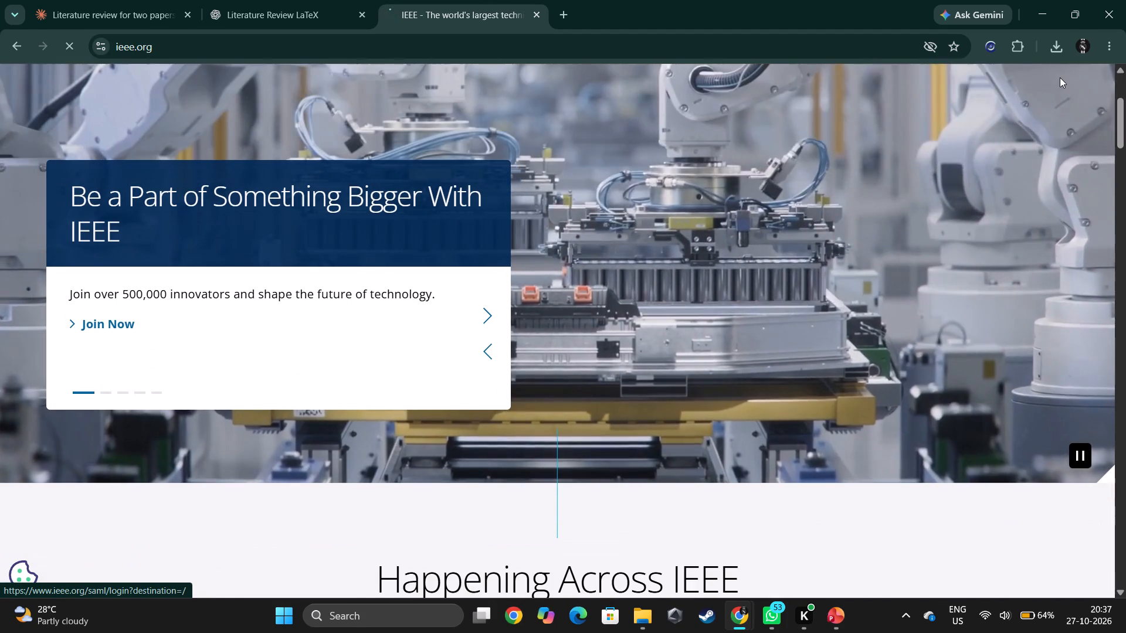
scroll(1060, 77, "down", 3)
scroll(1060, 77, "up", 1)
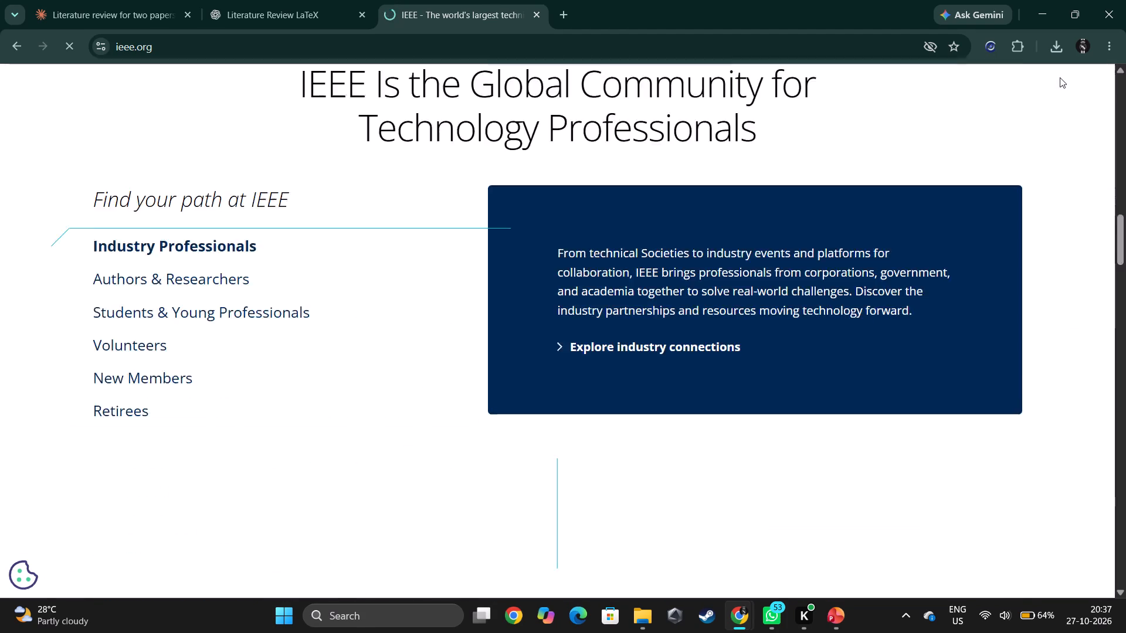
scroll(1060, 77, "up", 14)
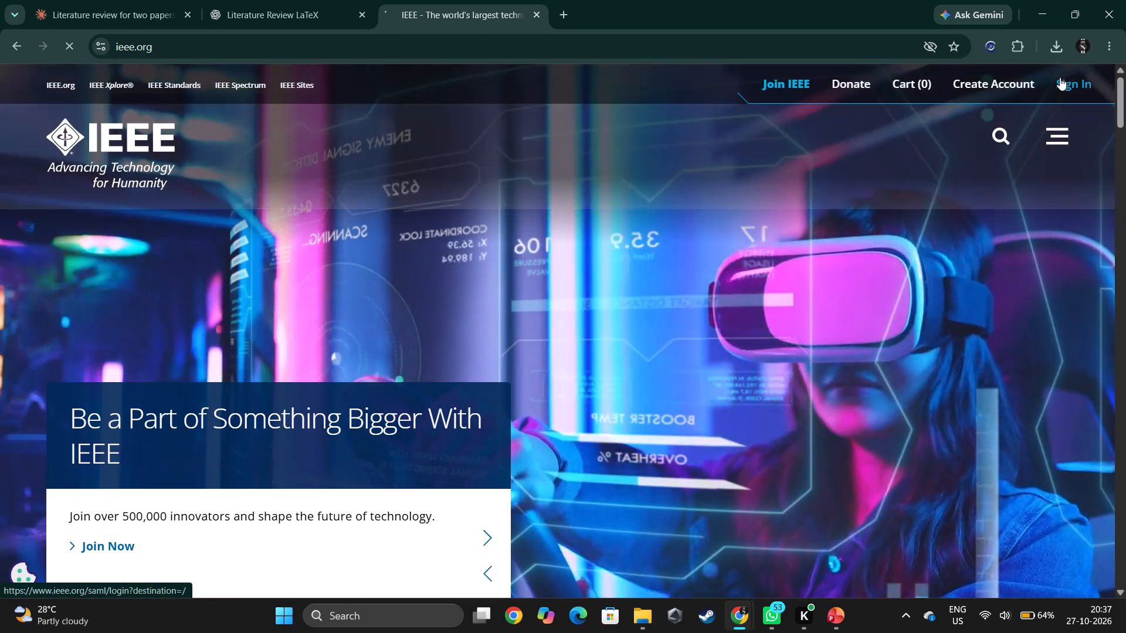
left_click(1066, 85)
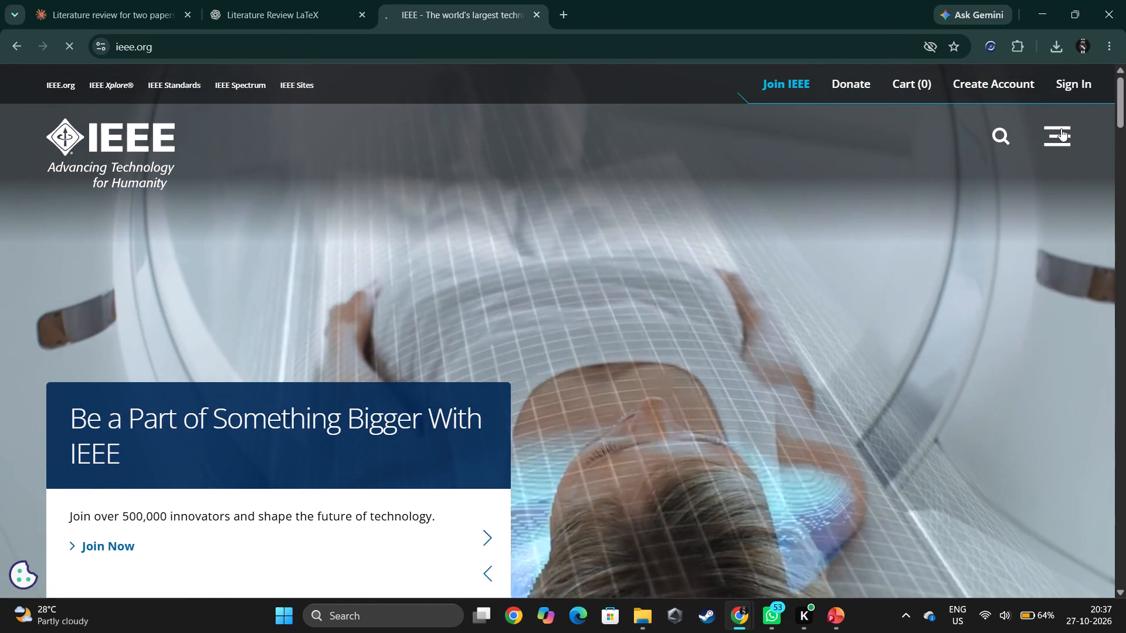
left_click(1061, 128)
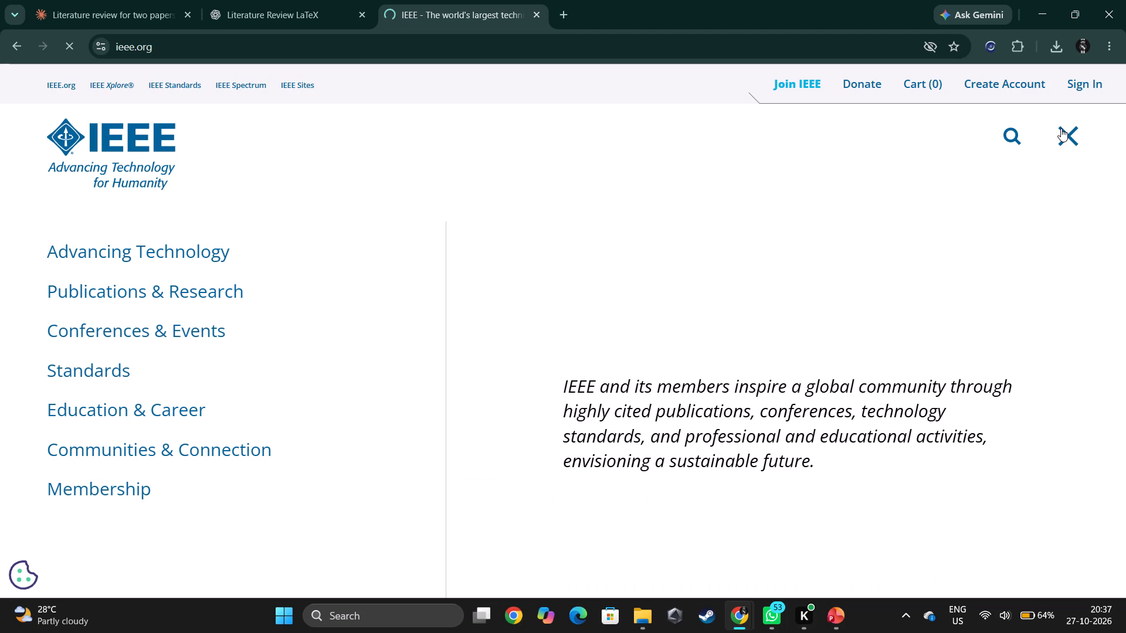
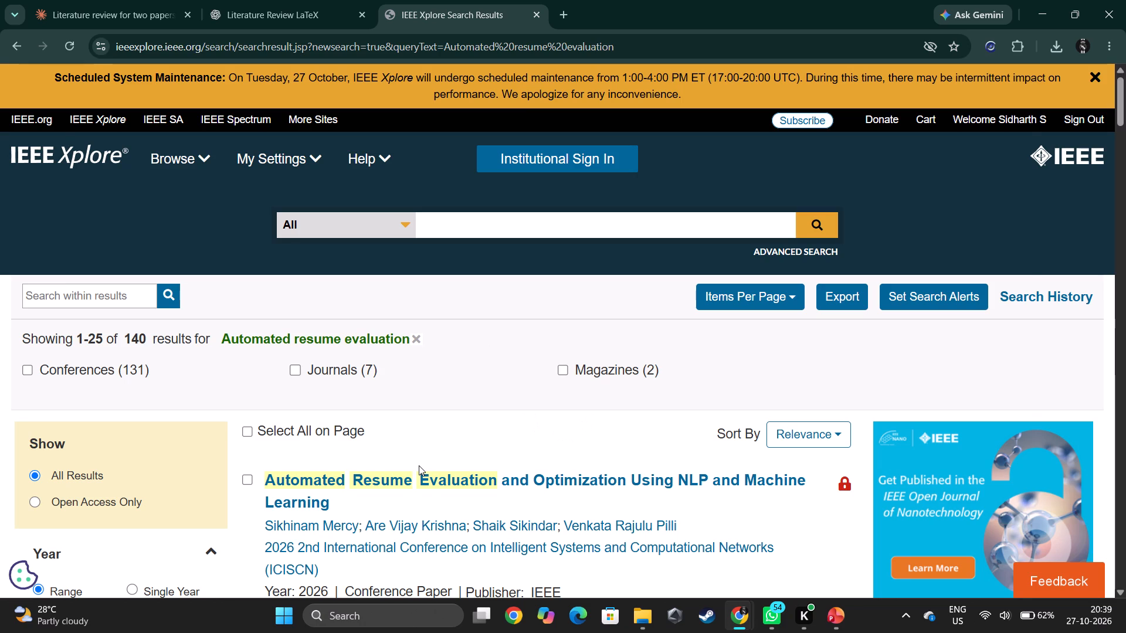
Look through the IEEE Xplore results for "Automated resume evaluation" for the paper matching reference [2] on the presentation's References slide.
key("alt+Tab")
left_click(641, 304)
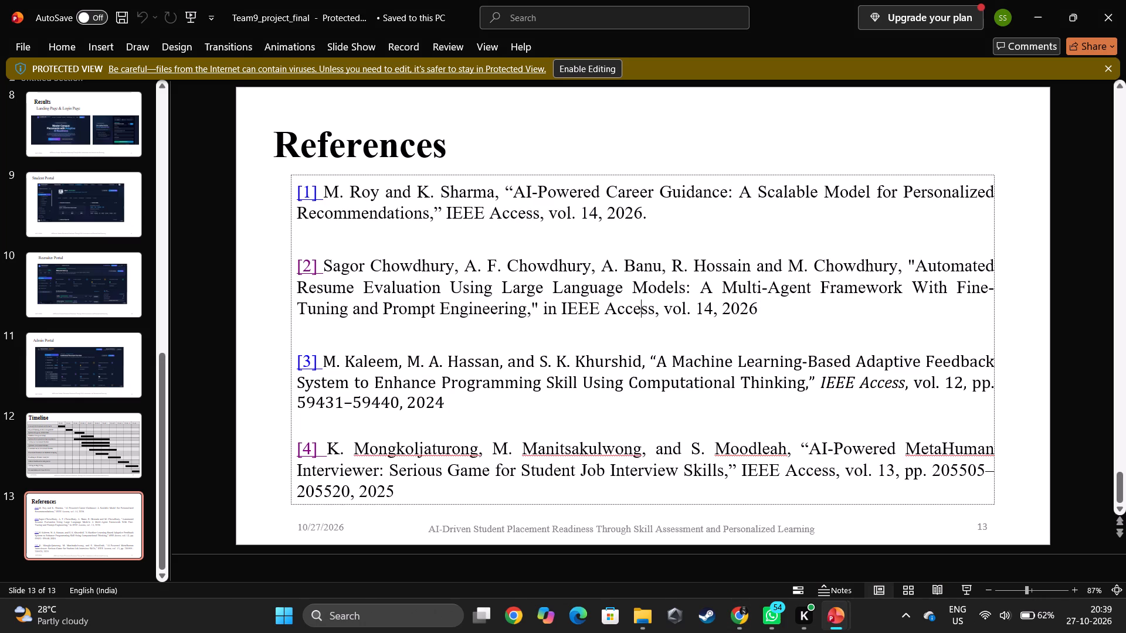
key("alt+Tab")
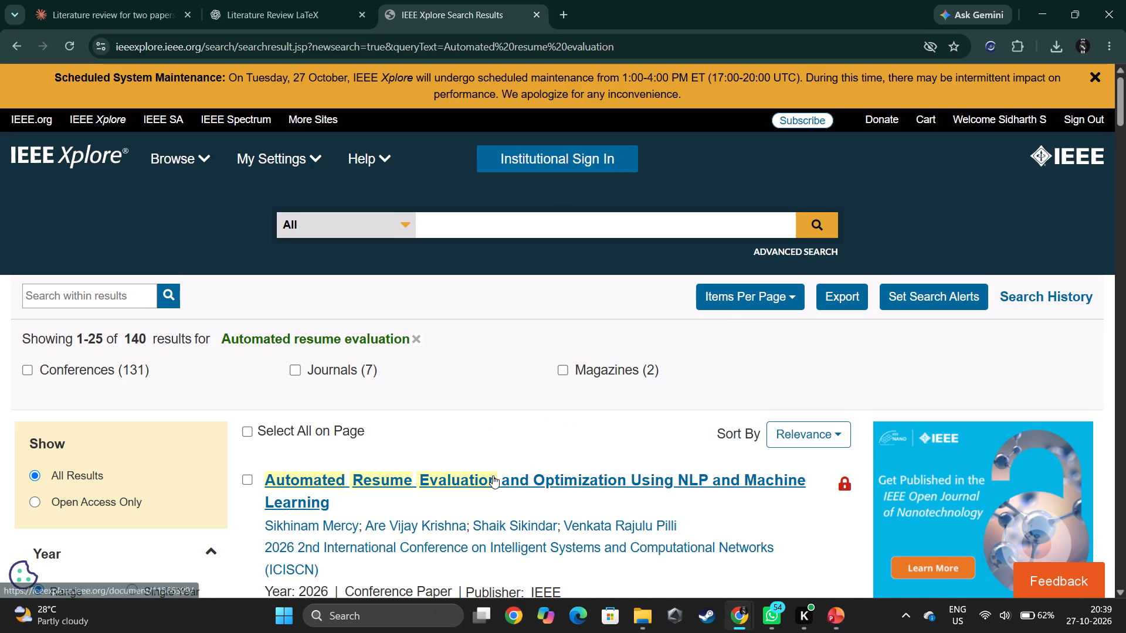
scroll(493, 475, "down", 3)
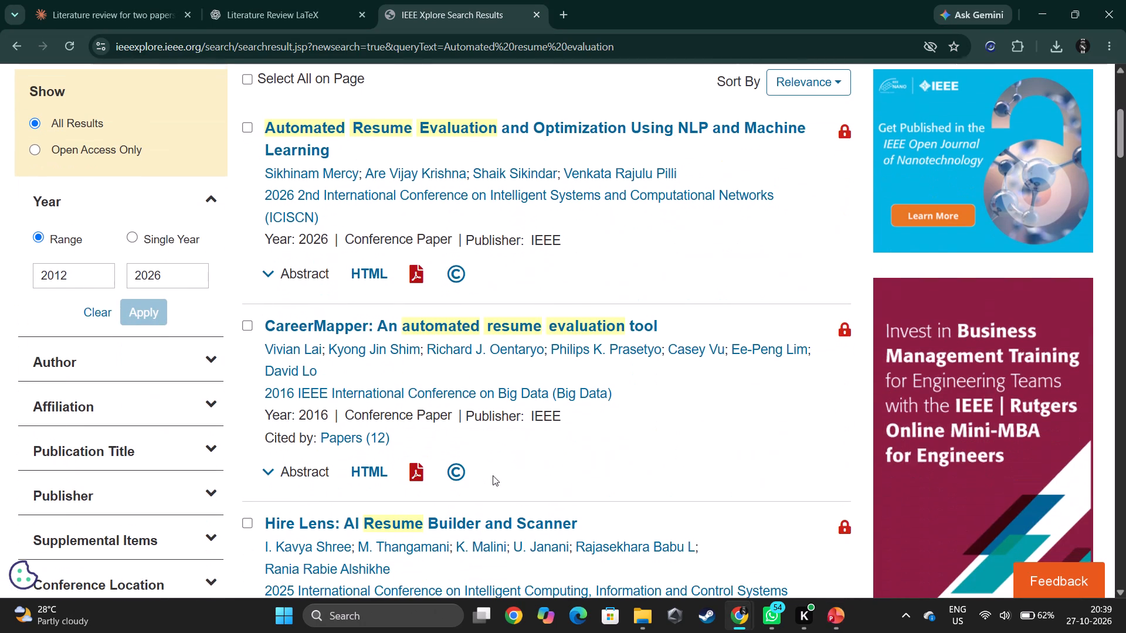
scroll(493, 475, "down", 4)
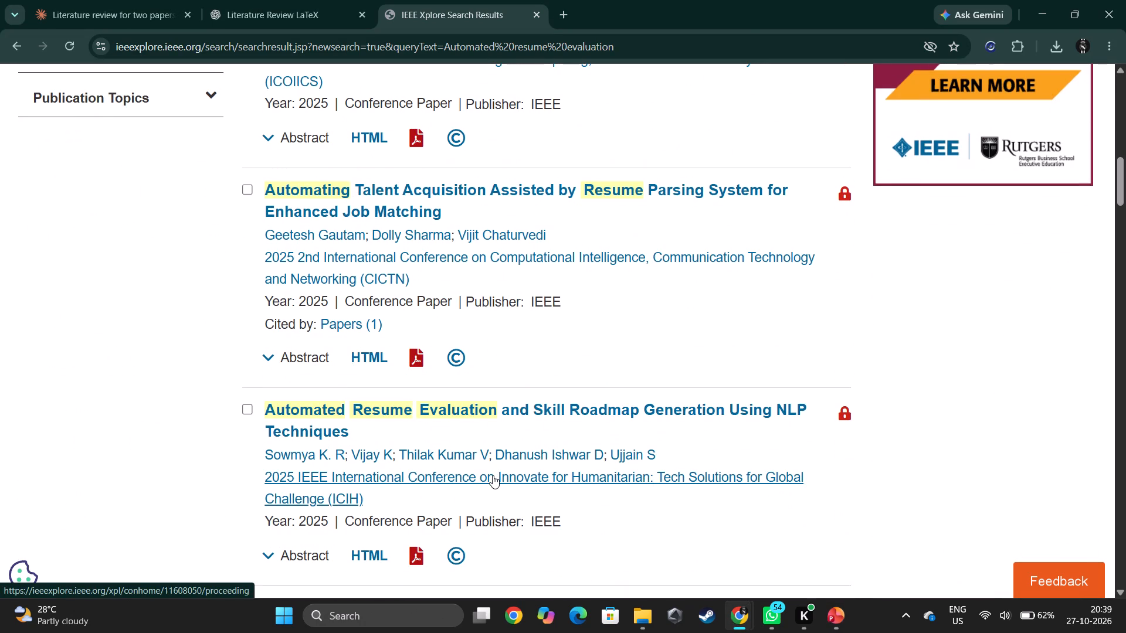
scroll(493, 475, "down", 3)
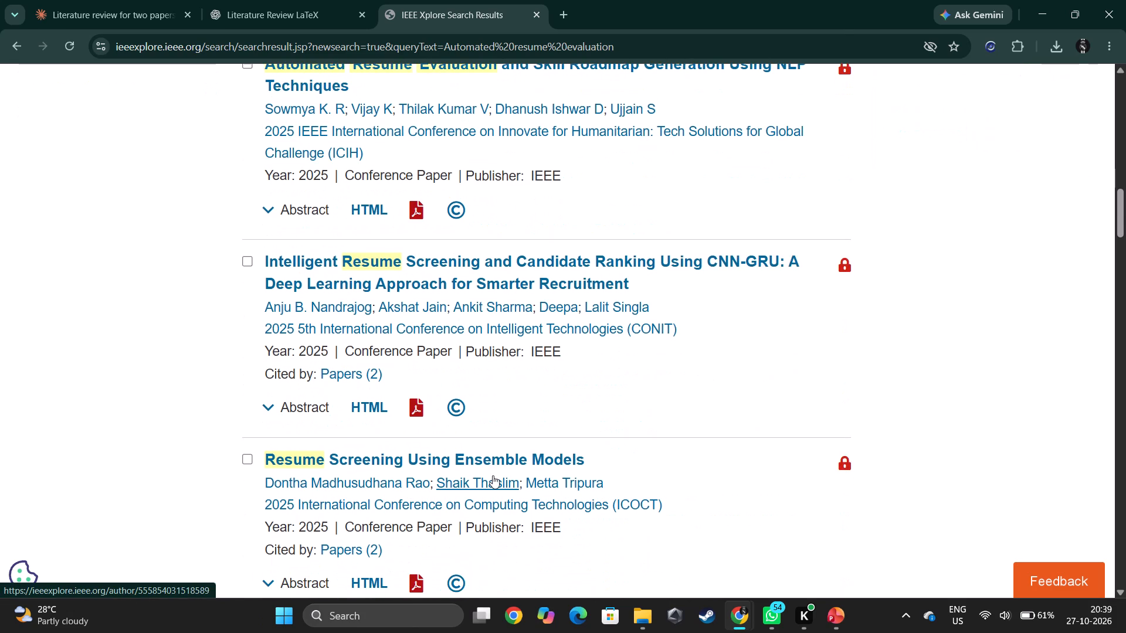
scroll(493, 475, "down", 5)
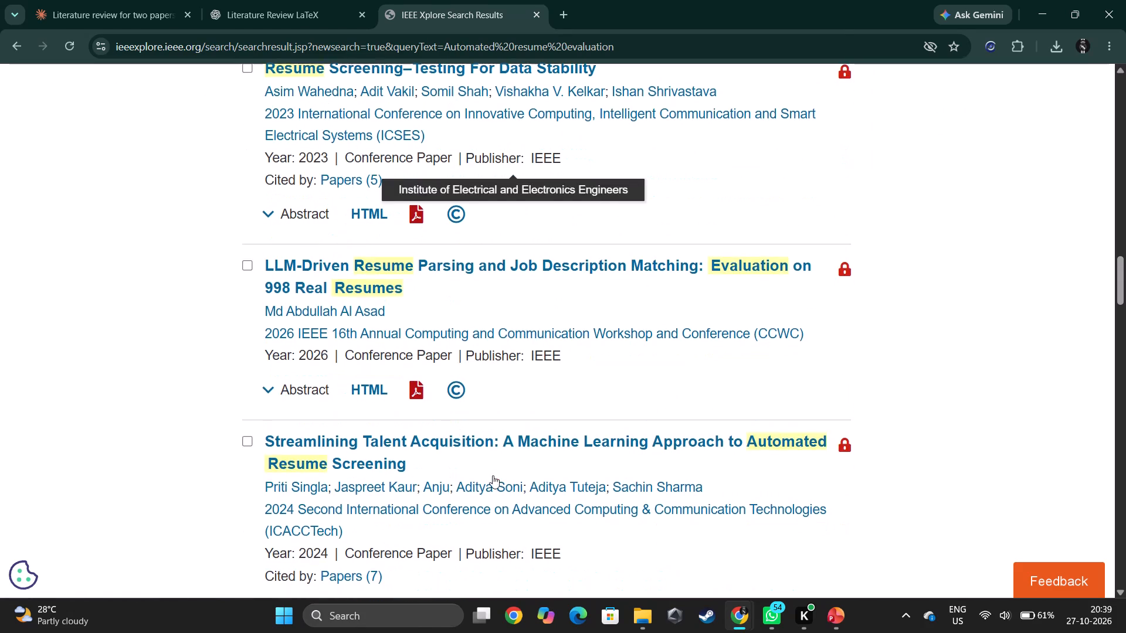
scroll(493, 475, "down", 2)
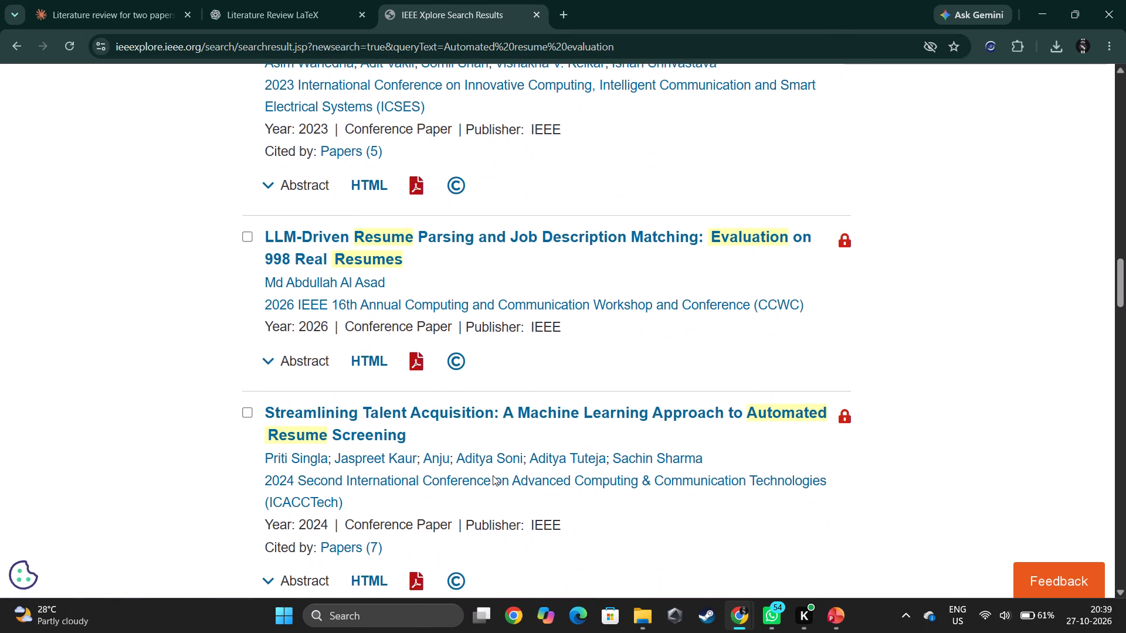
scroll(493, 475, "down", 4)
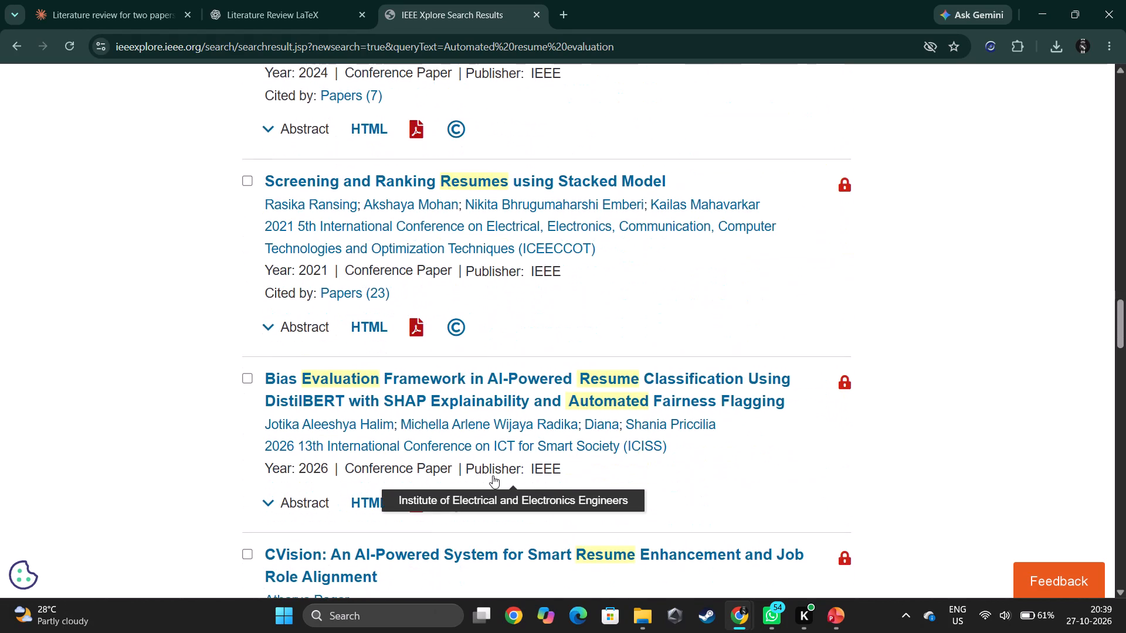
scroll(493, 475, "down", 7)
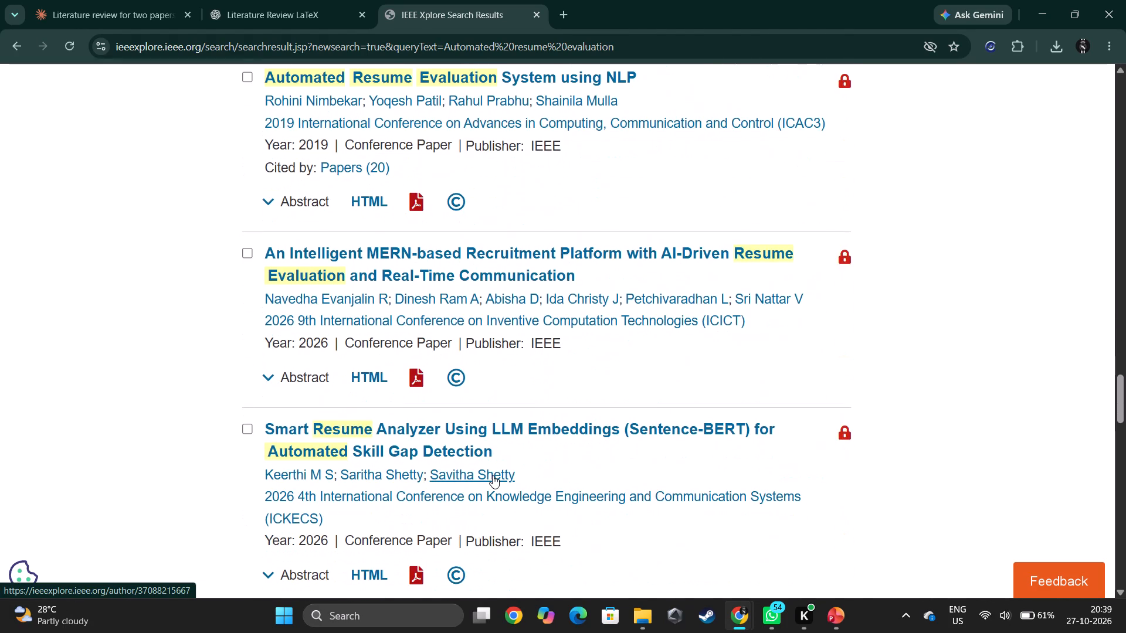
scroll(493, 475, "down", 3)
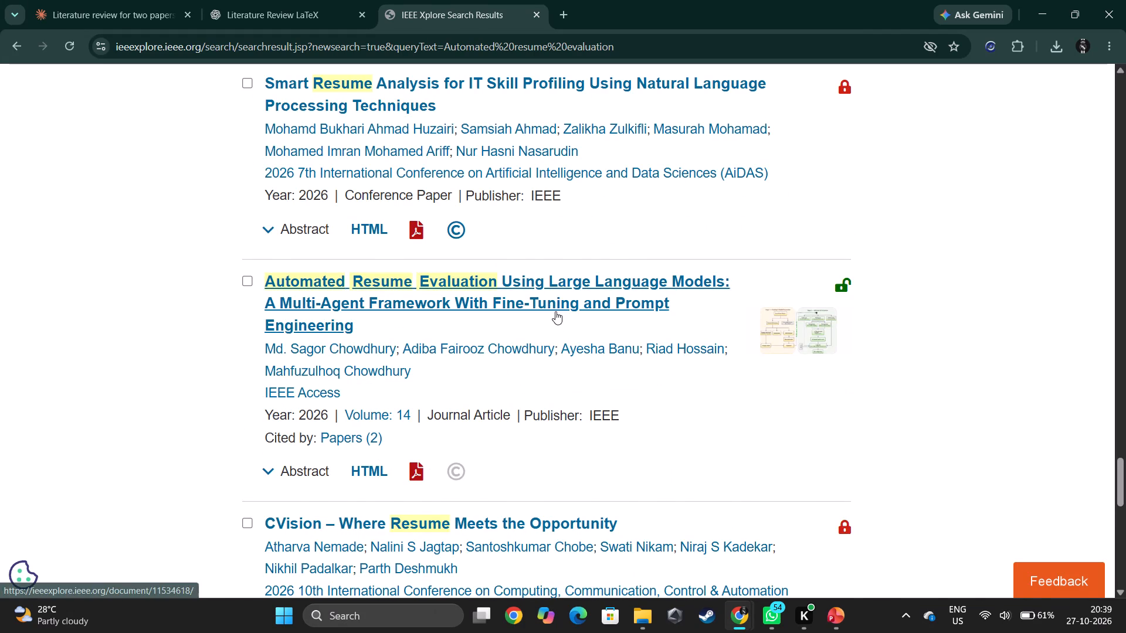
key("alt+Tab")
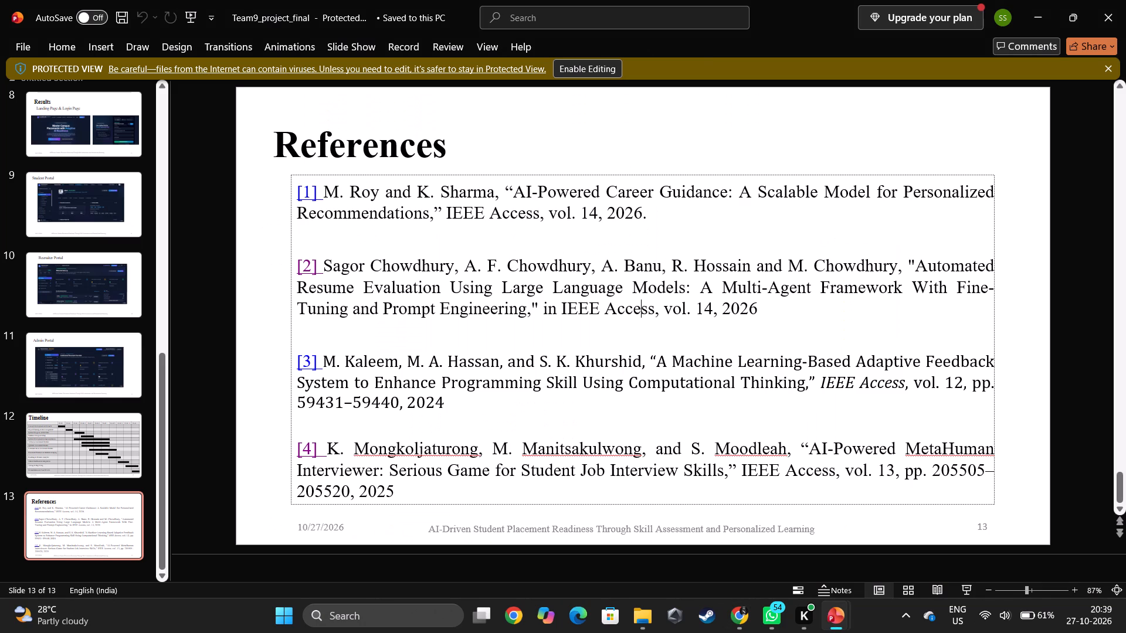
key("alt+Tab")
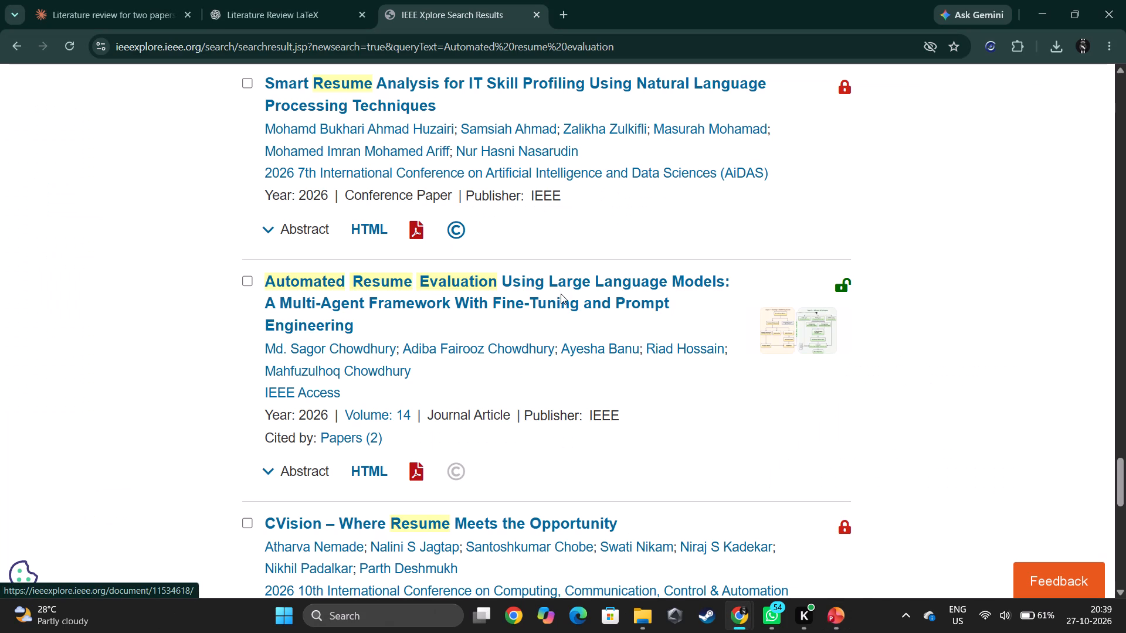
Open the "Automated Resume Evaluation Using Large Language Models" paper's page and copy its web address.
left_click(561, 294)
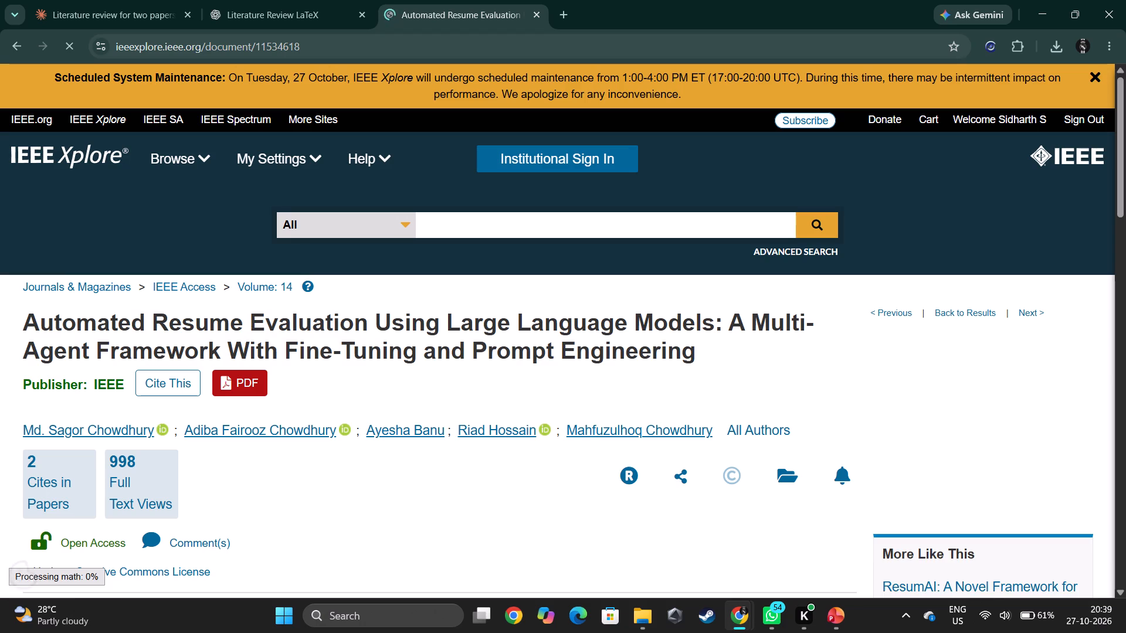
left_click_drag(317, 49, 106, 38)
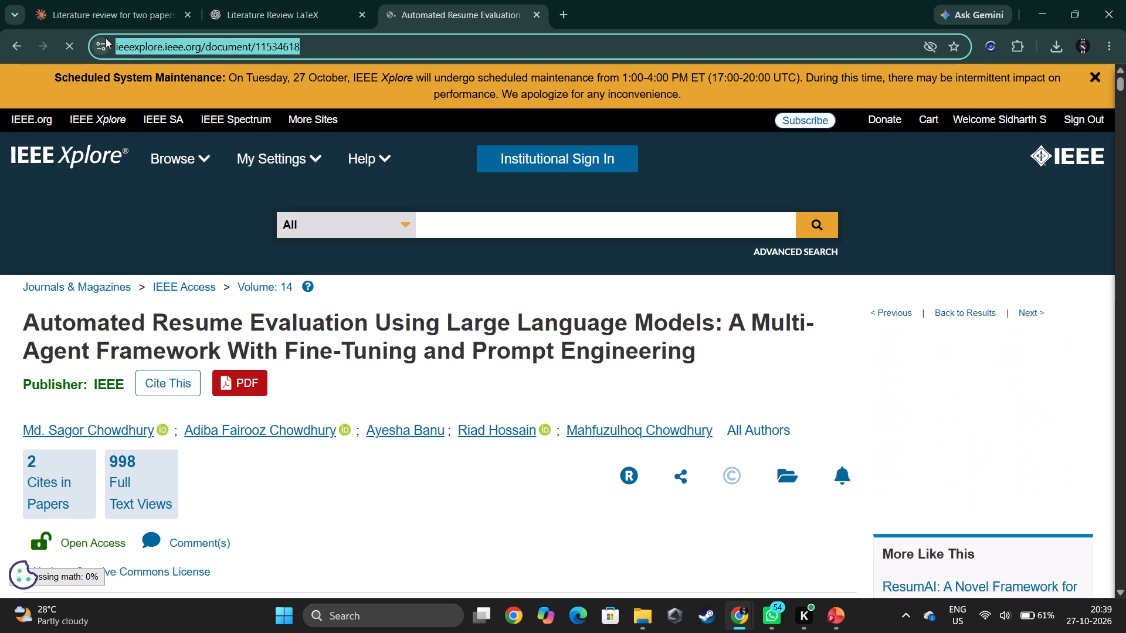
key("ctrl+c")
Open the paper's full-text PDF and save it to the Downloads folder under the suggested file name.
left_click_drag(343, 376, 243, 378)
left_click(243, 378)
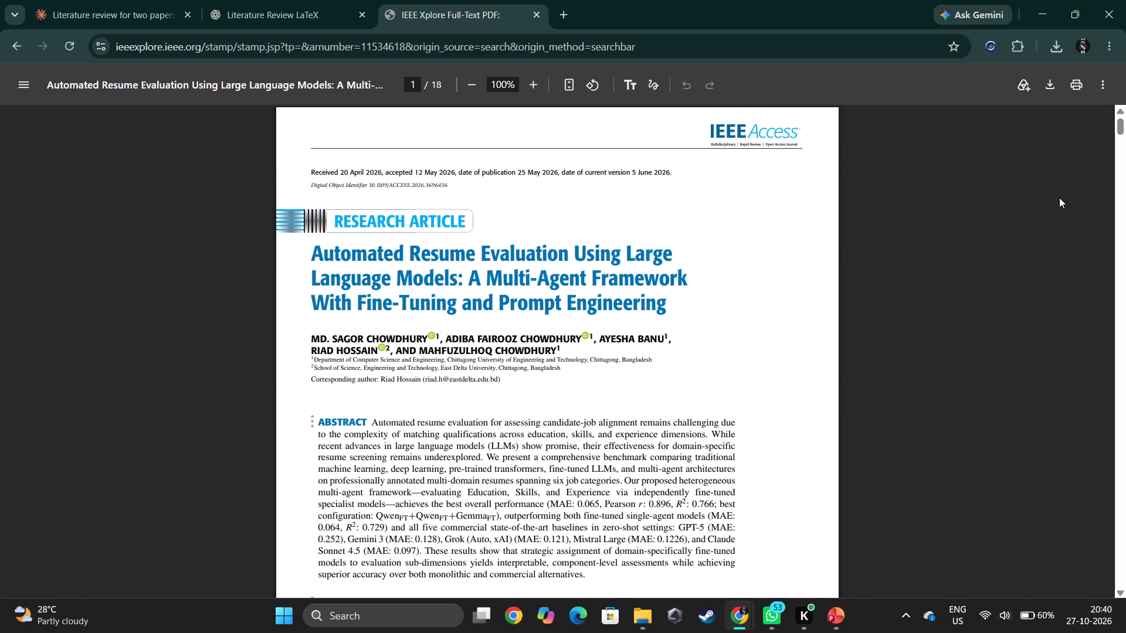
left_click(1058, 87)
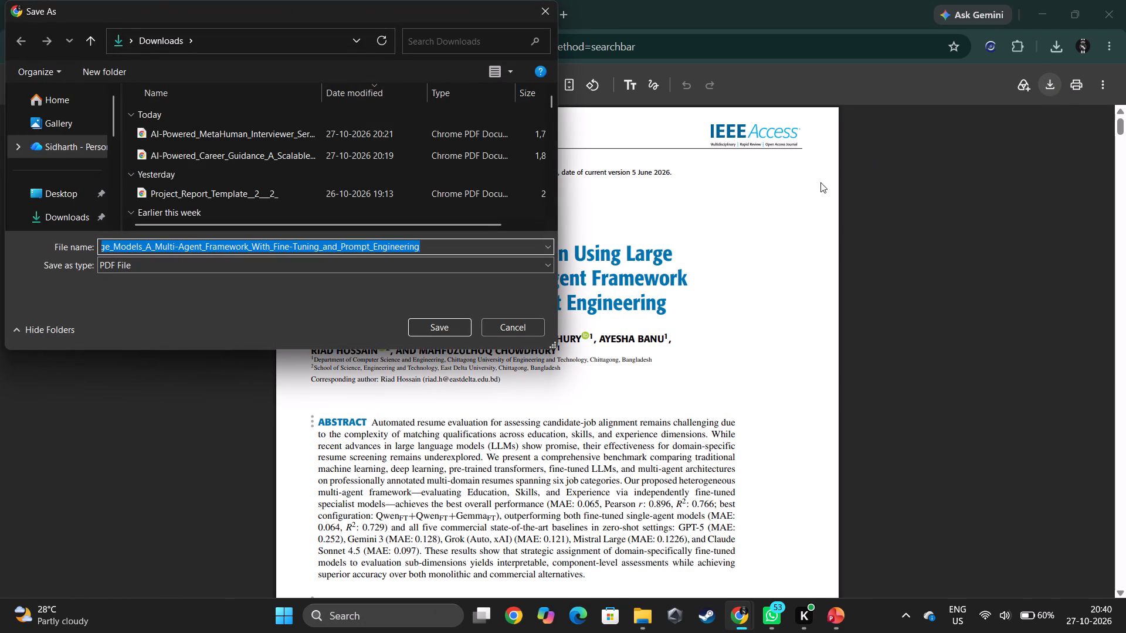
left_click(439, 327)
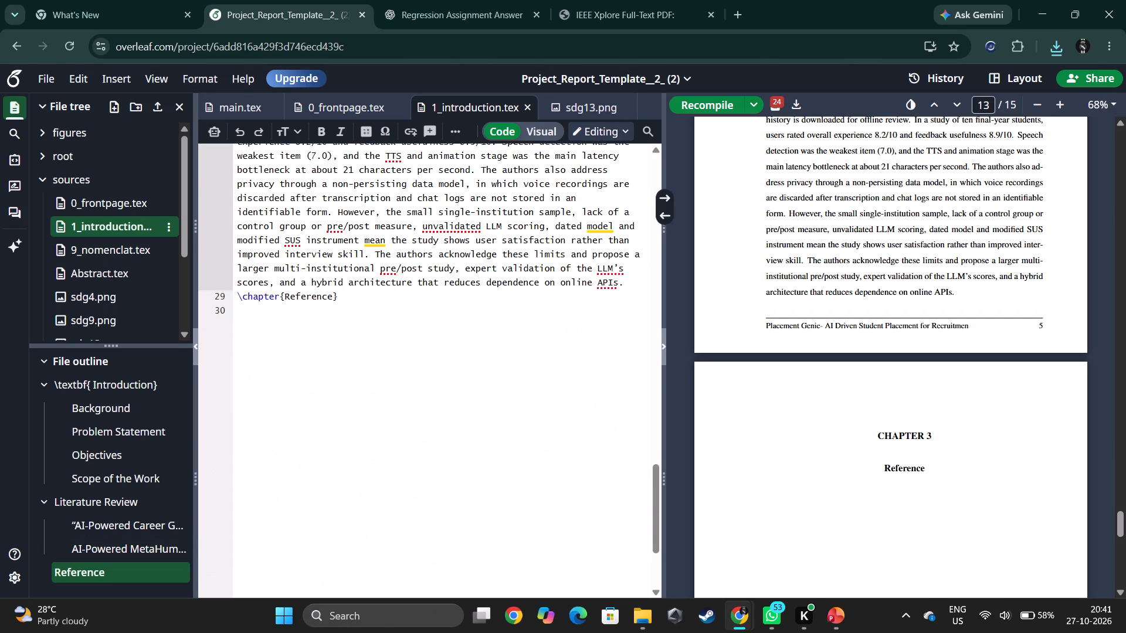
scroll(551, 409, "down", 1)
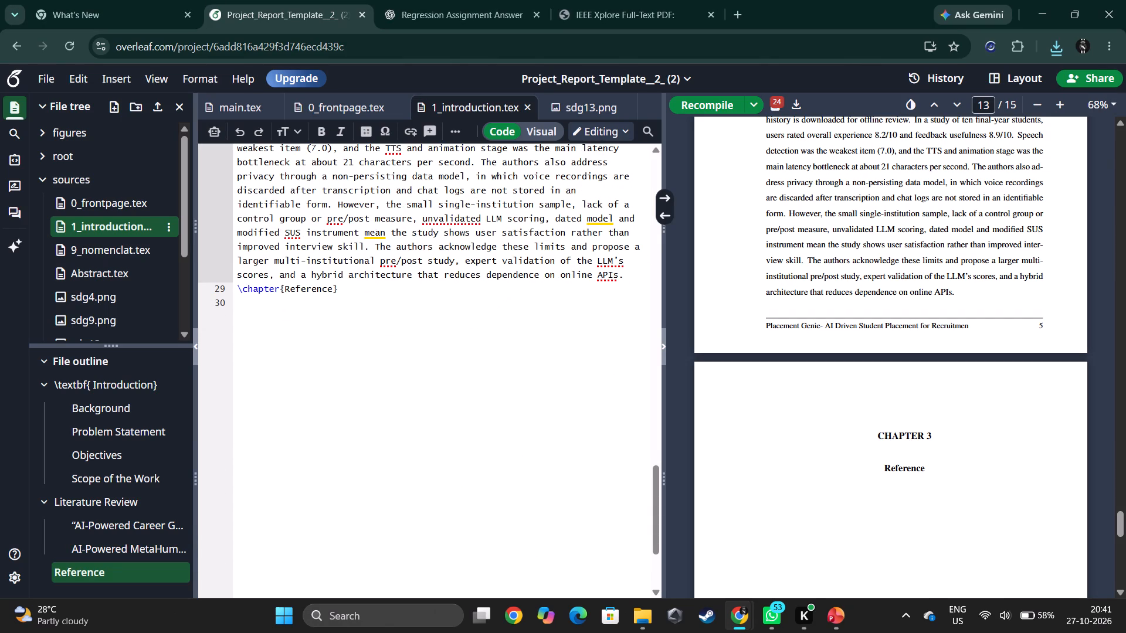
left_click(628, 274)
key("Return")
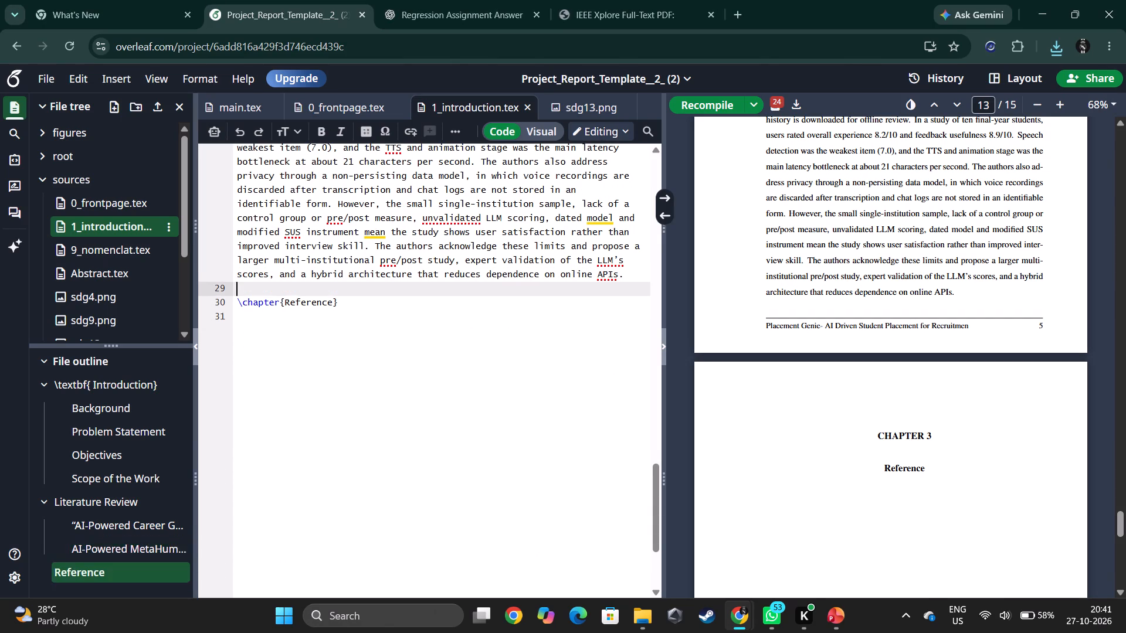
key("Return")
type("\\chapet")
key("BackSpace")
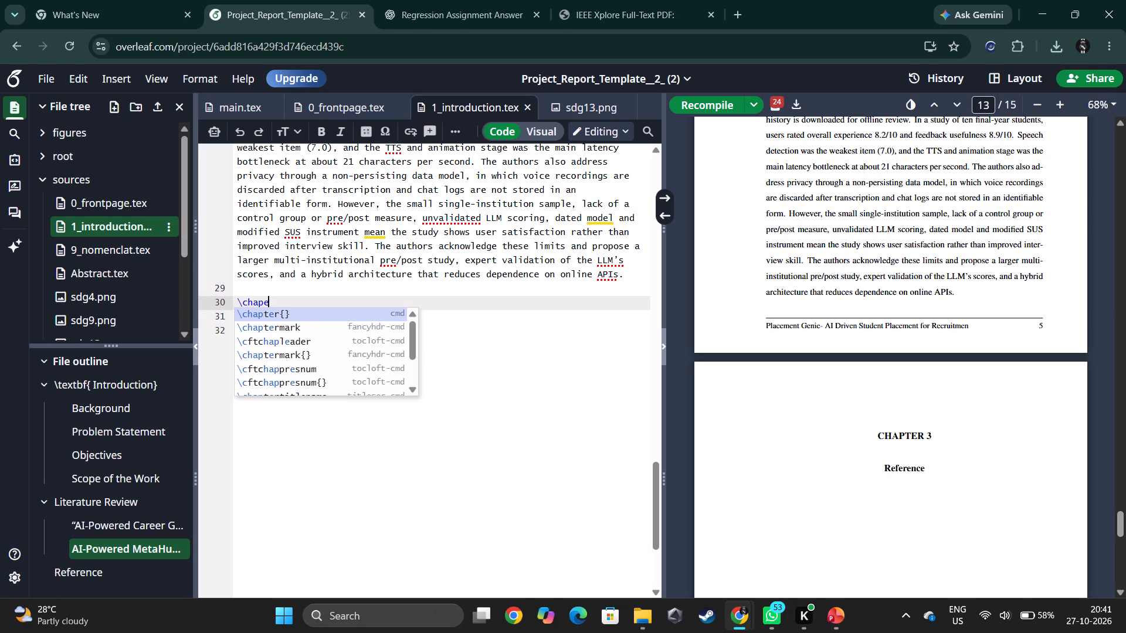
key("BackSpace")
type("ter")
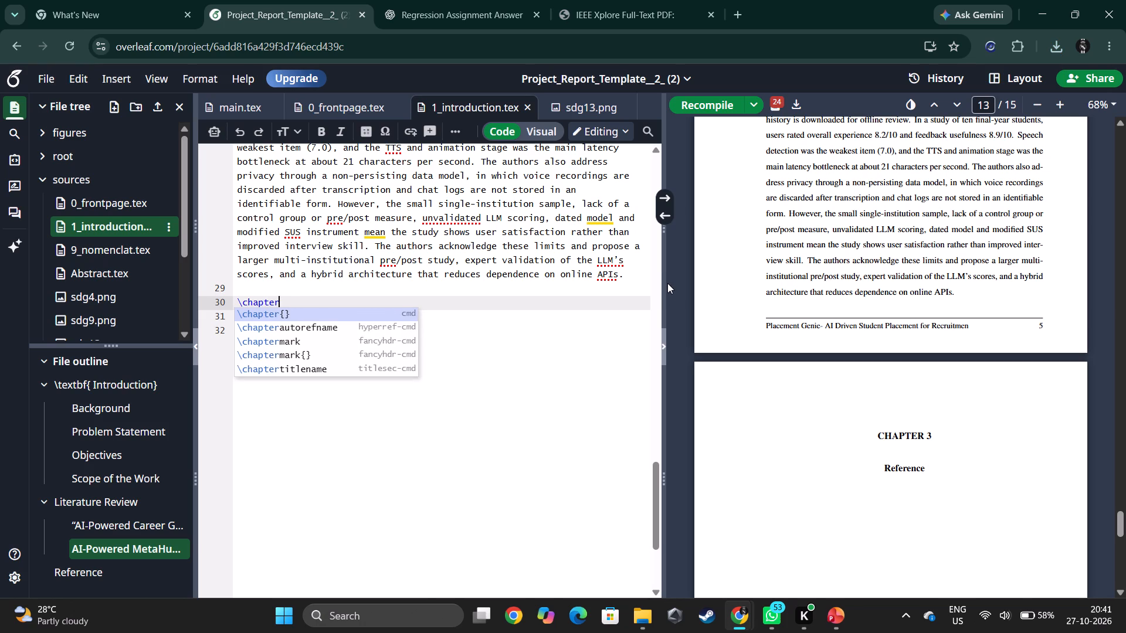
type("x`")
Switch to the PowerPoint presentation's References slide and copy the title of the automated resume-evaluation paper from reference [2].
key("alt+Tab")
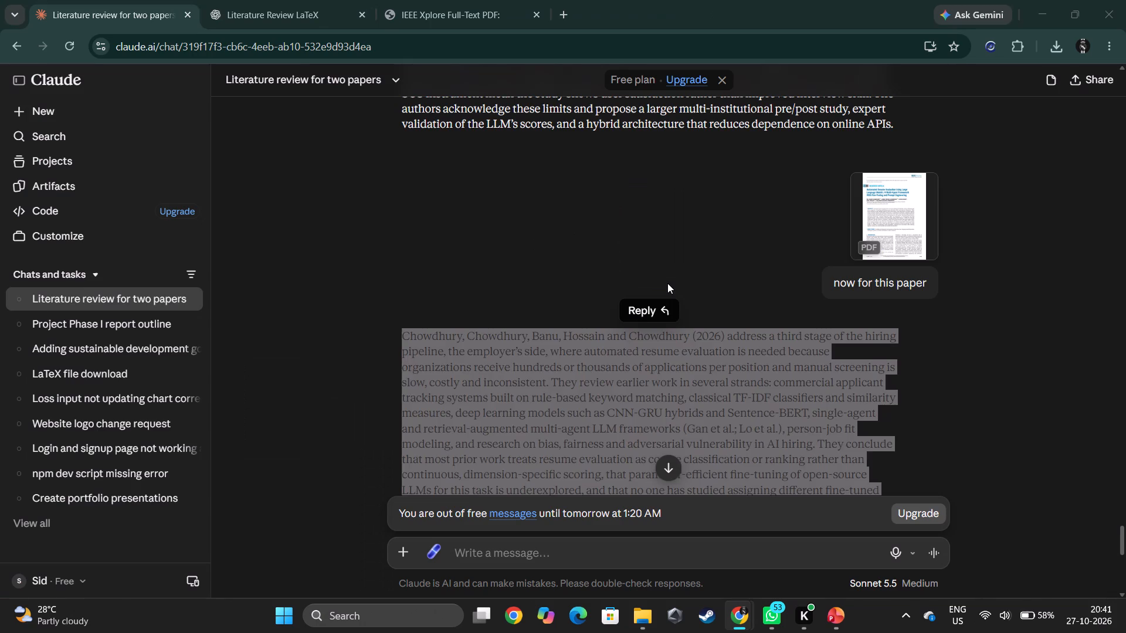
key("alt+Tab")
key("alt+Tab")
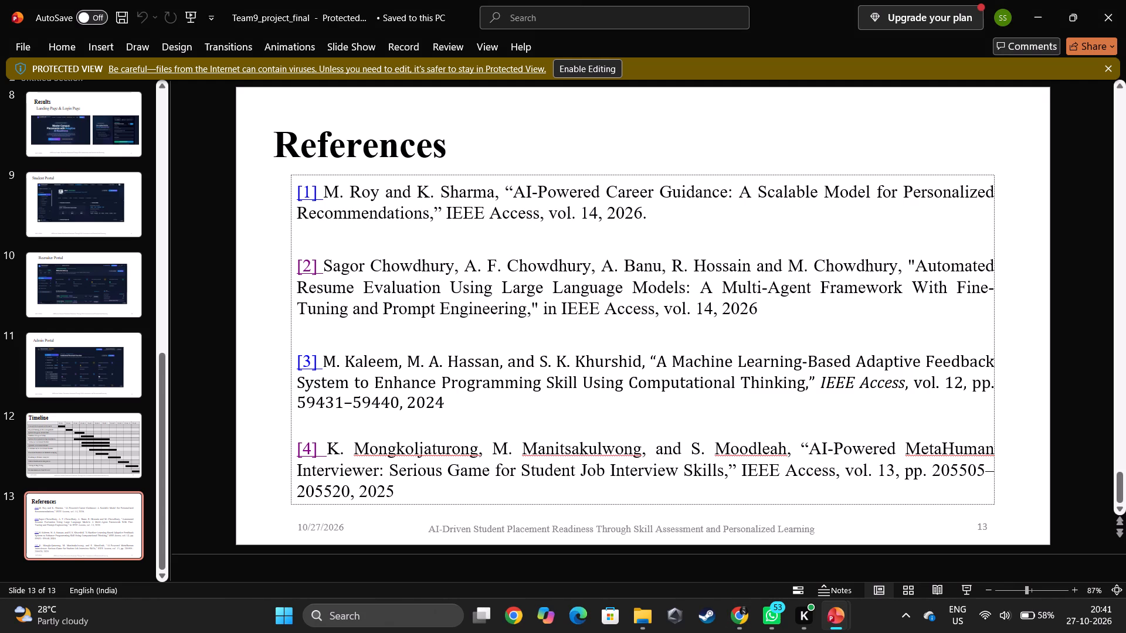
left_click_drag(525, 311, 914, 267)
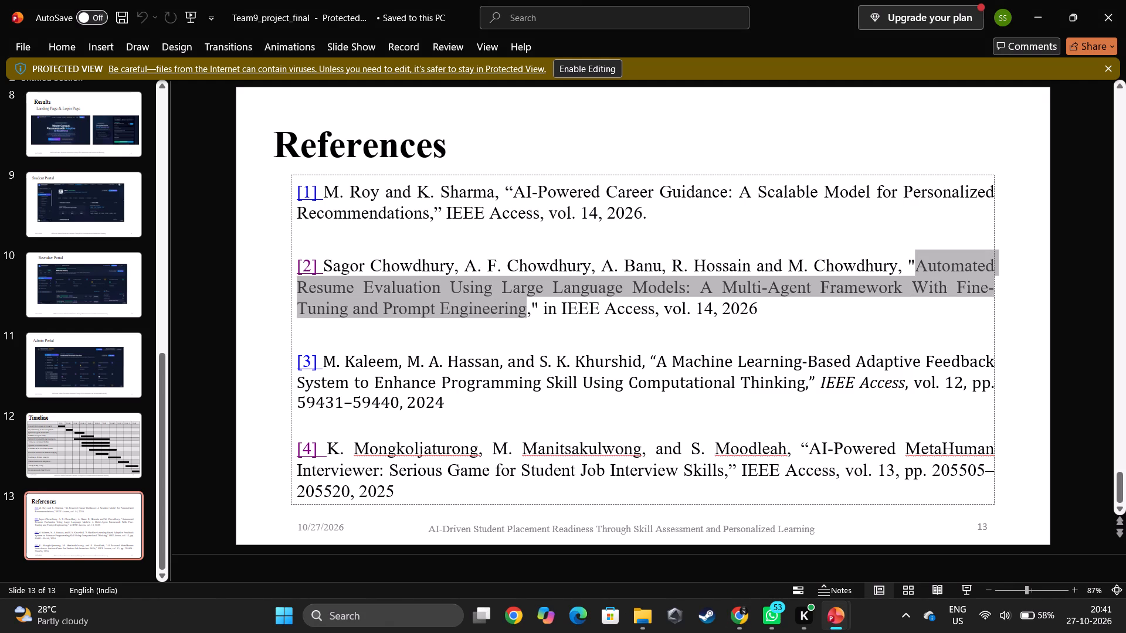
left_click_drag(914, 267, 914, 267)
key("ctrl+c")
key("Tab")
In Overleaf, replace the unfinished \chapter text before the Reference chapter with a \section command containing the copied resume-evaluation paper title.
key("alt+Tab")
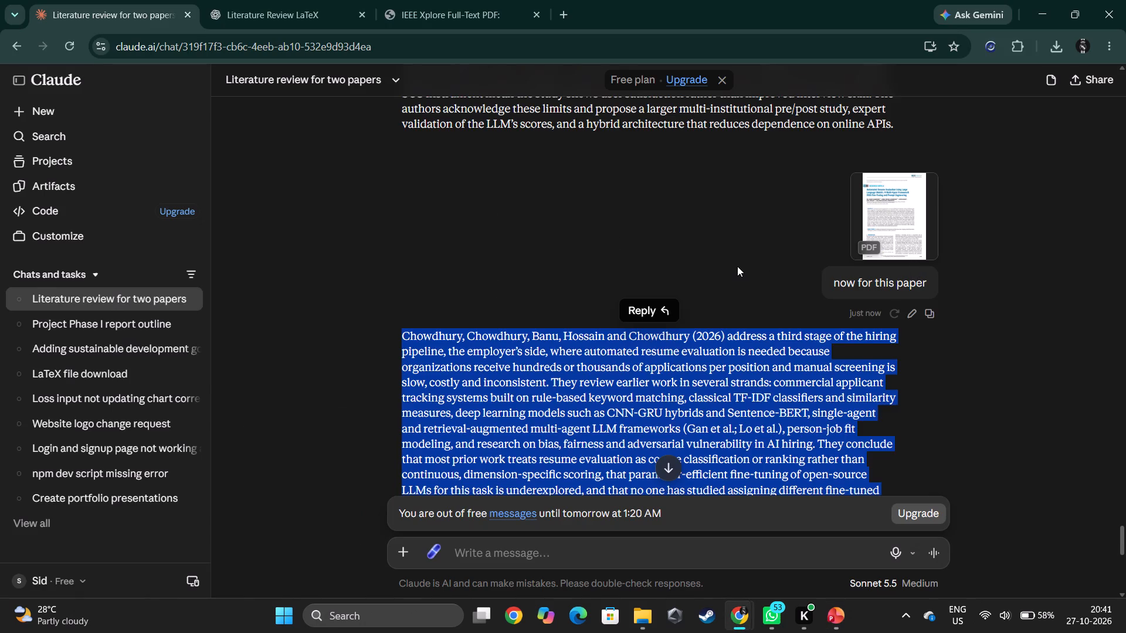
key("alt+Tab")
key("alt+Tab")
key("alt+Tab")
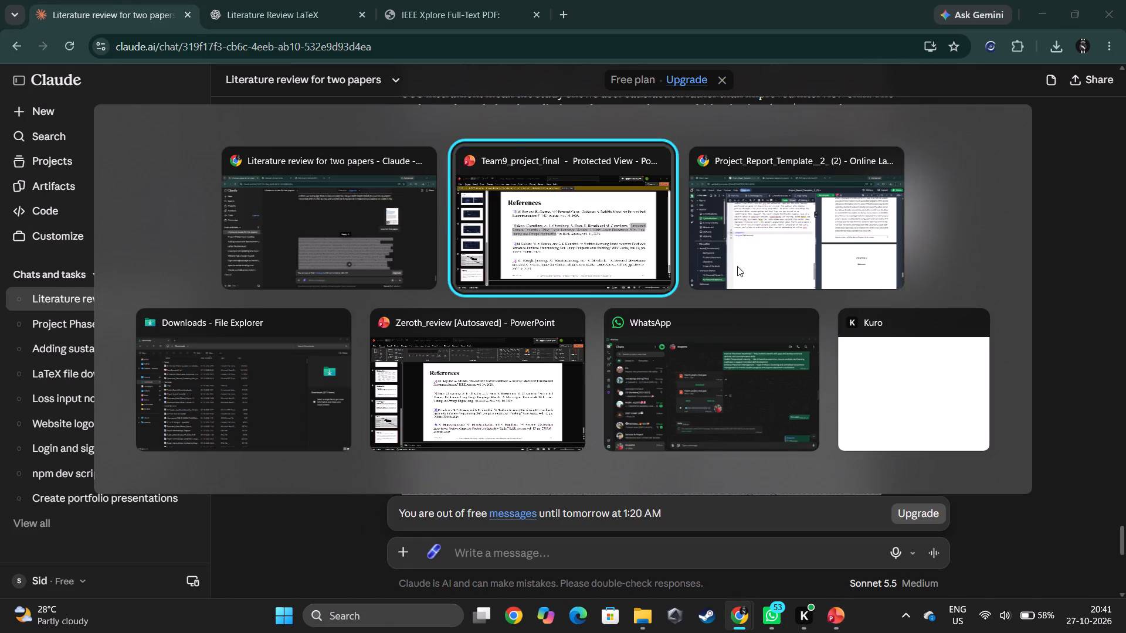
key("alt+Tab")
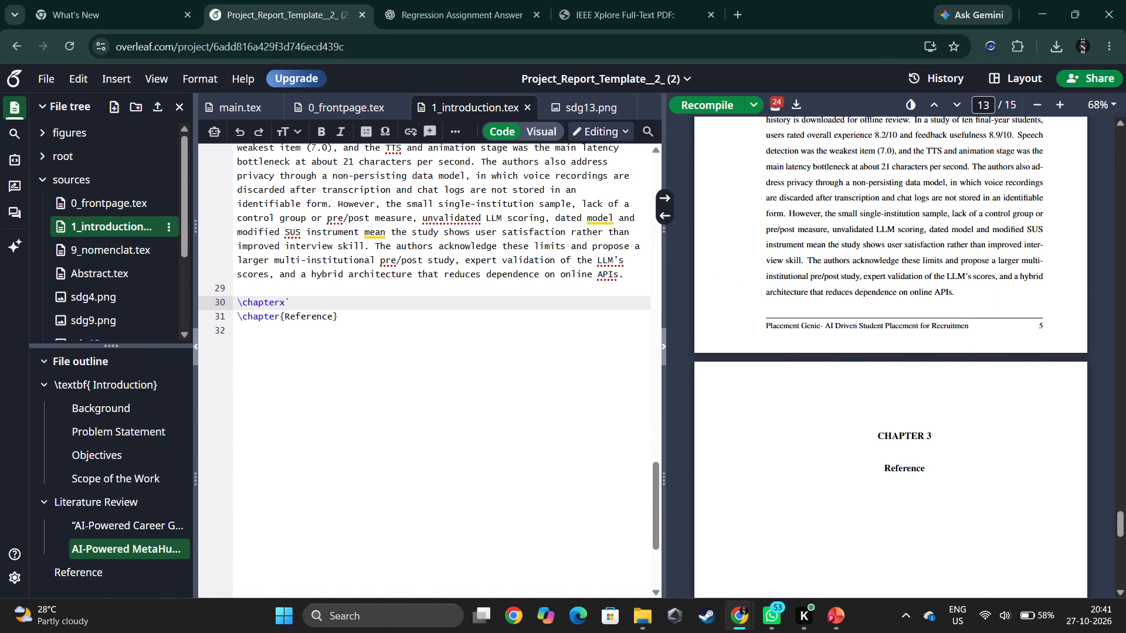
left_click(287, 298)
key("BackSpace")
key("BackSpace")
key("BackSpace")
key("BackSpace")
key("BackSpace")
key("BackSpace")
key("BackSpace")
type("sec")
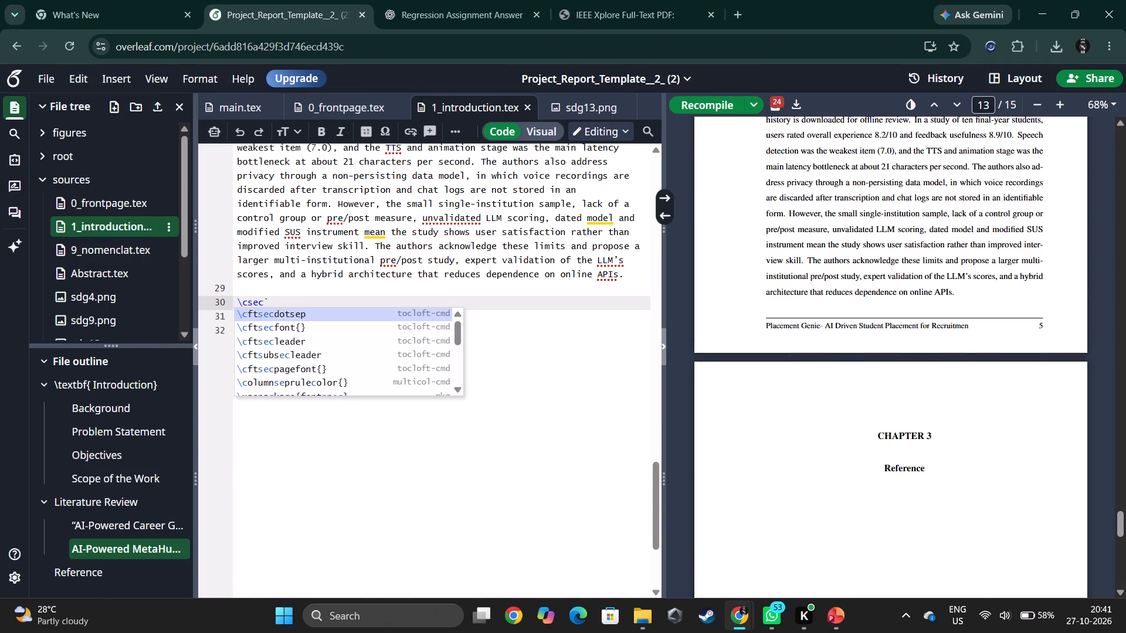
key("BackSpace")
key("BackSpace")
key("BackSpace")
key("BackSpace")
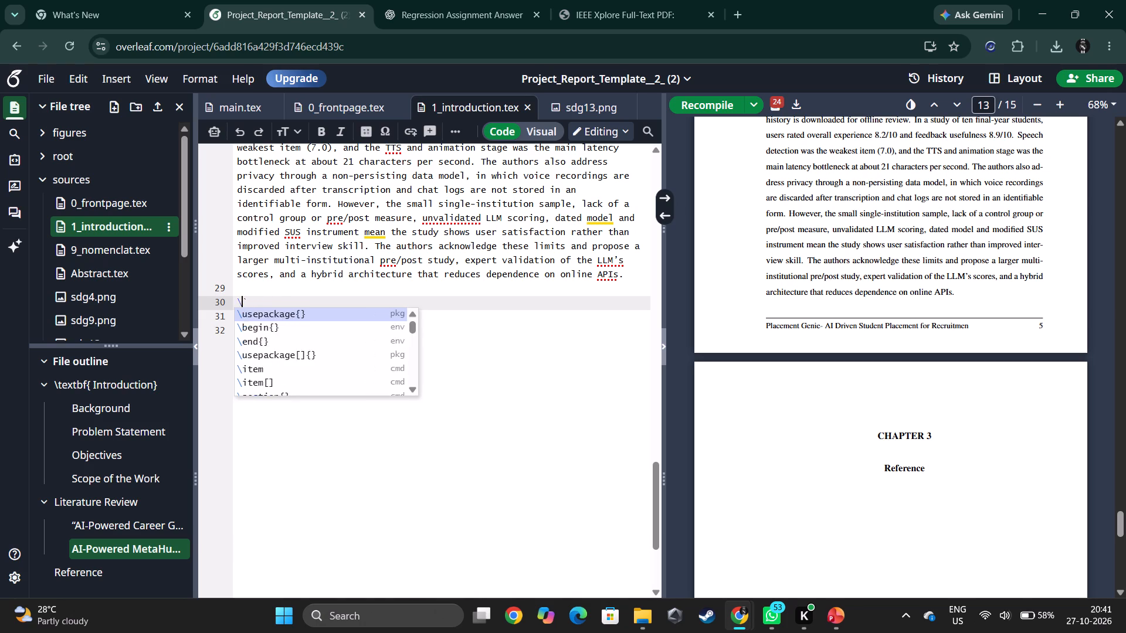
type("sec")
key("Down")
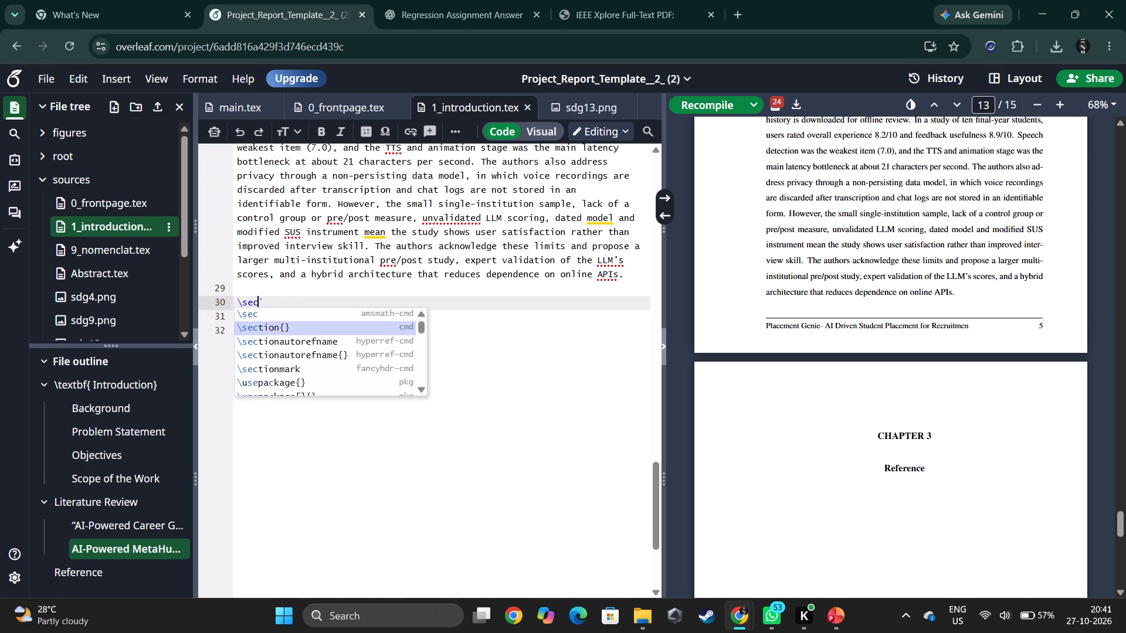
key("Return")
key("ctrl+v")
key("Right")
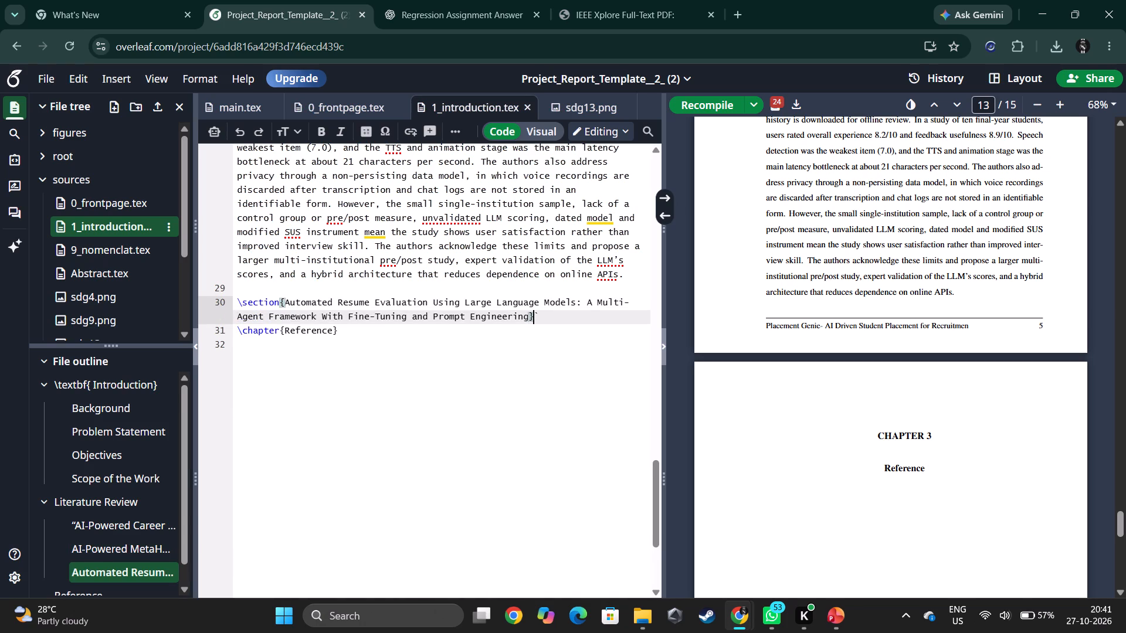
Insert the earlier-copied Chowdhury et al. review from the clipboard history below the new section heading, and save to recompile the report.
key("Return")
key("super+v")
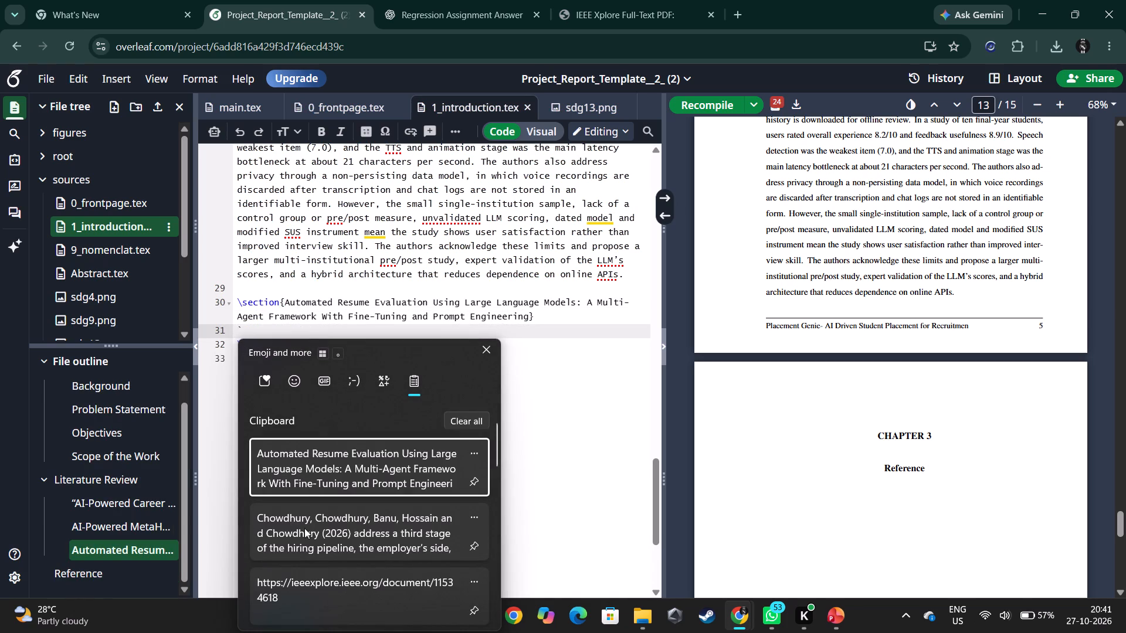
left_click(343, 532)
key("ctrl+v")
key("ctrl+s")
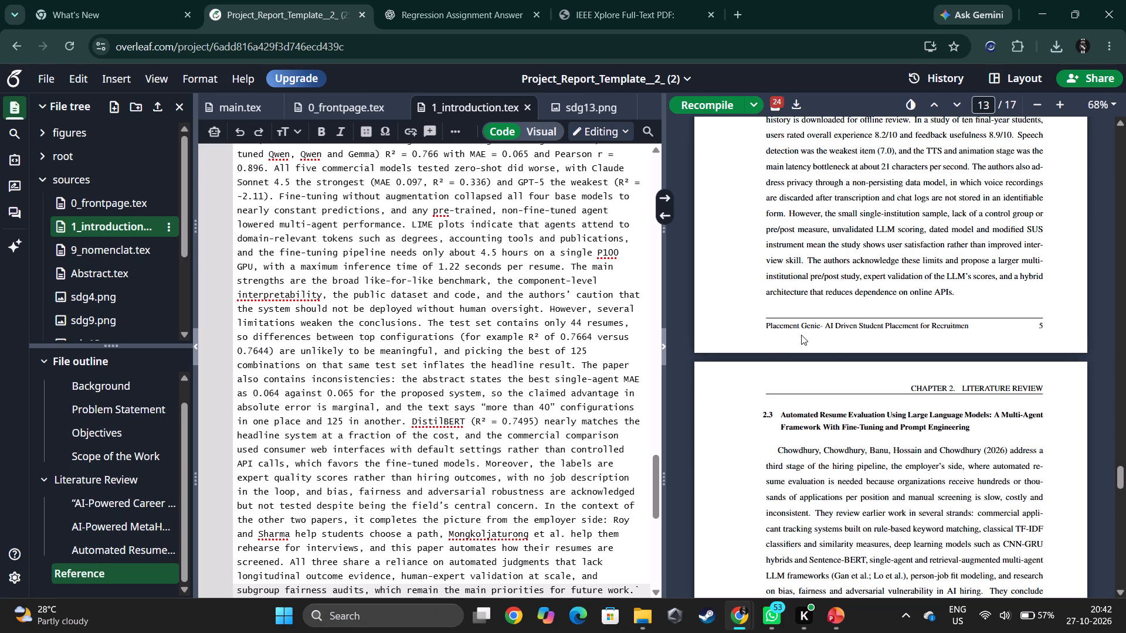
Examine the compiled PDF from section 2.3 on automated resume evaluation through the Reference chapter to the last page.
scroll(836, 368, "down", 5)
scroll(836, 368, "right", 1)
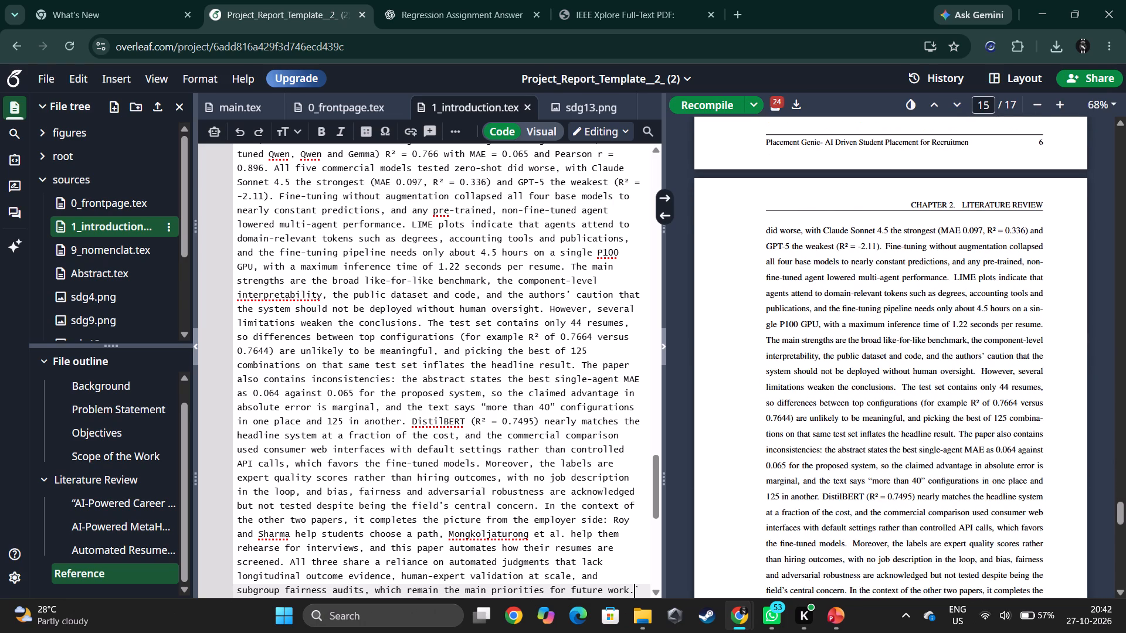
scroll(836, 368, "right", 1)
scroll(836, 368, "up", 3)
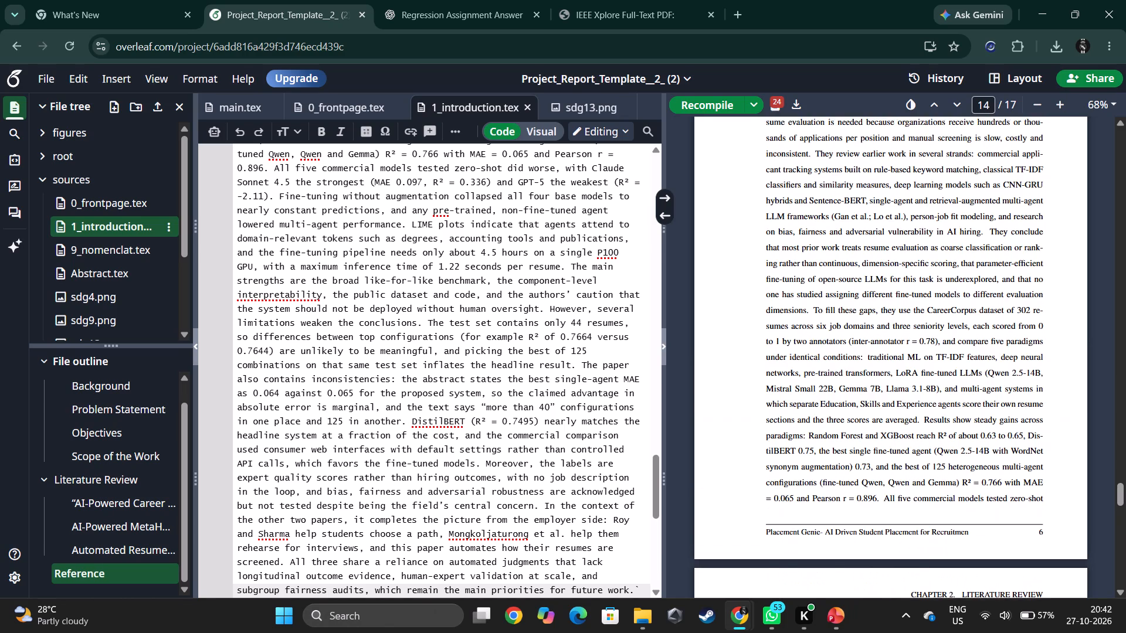
scroll(836, 368, "right", 1)
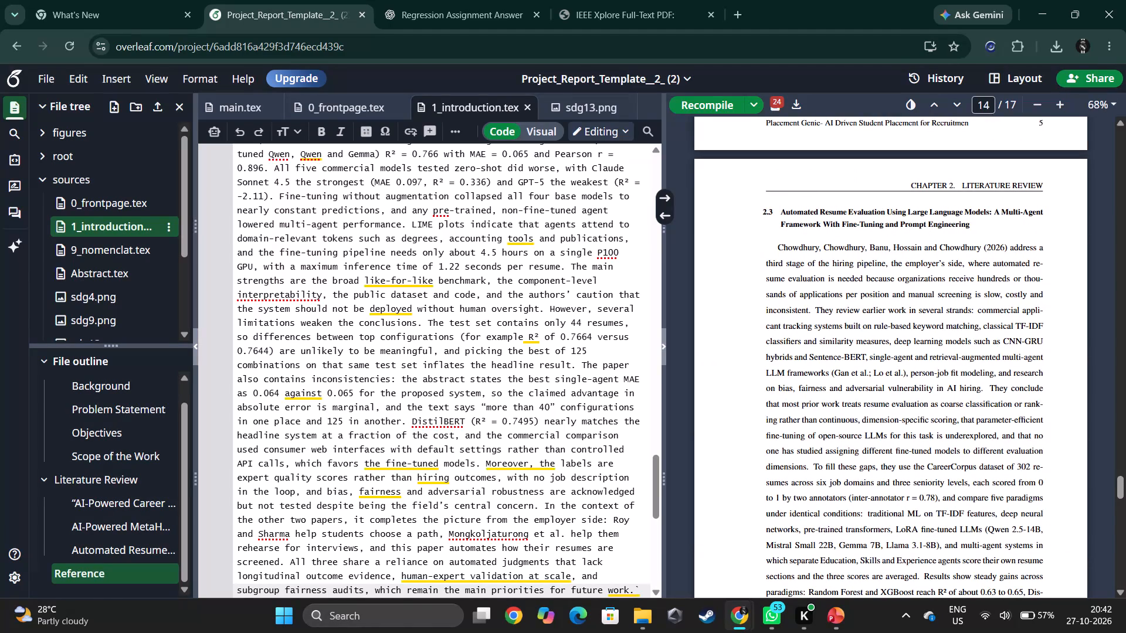
scroll(836, 368, "down", 4)
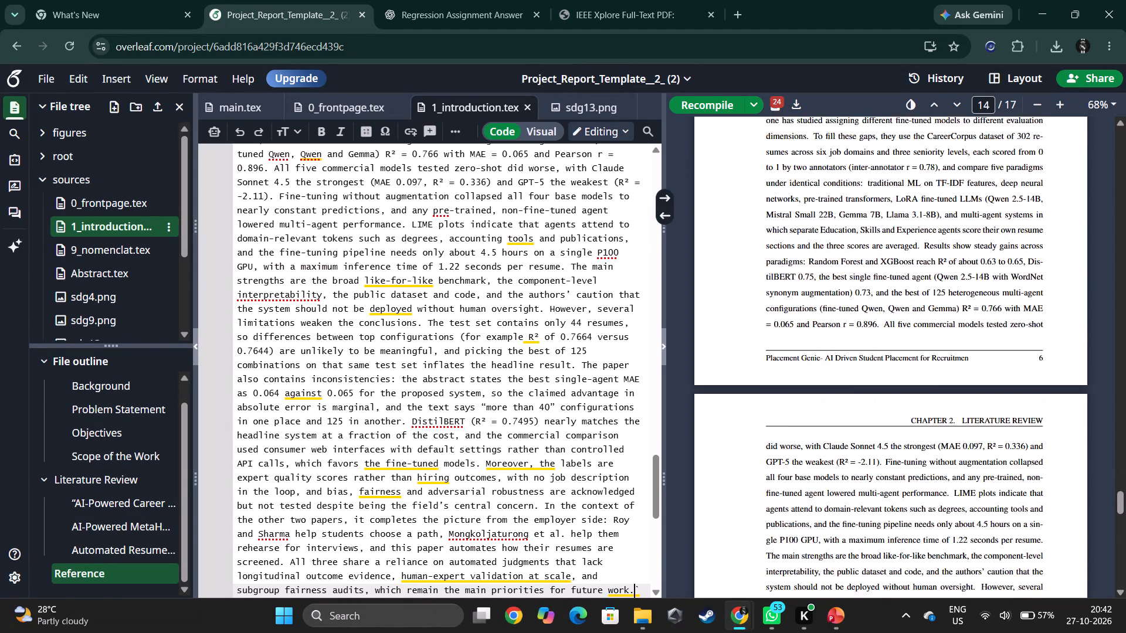
scroll(836, 368, "down", 6)
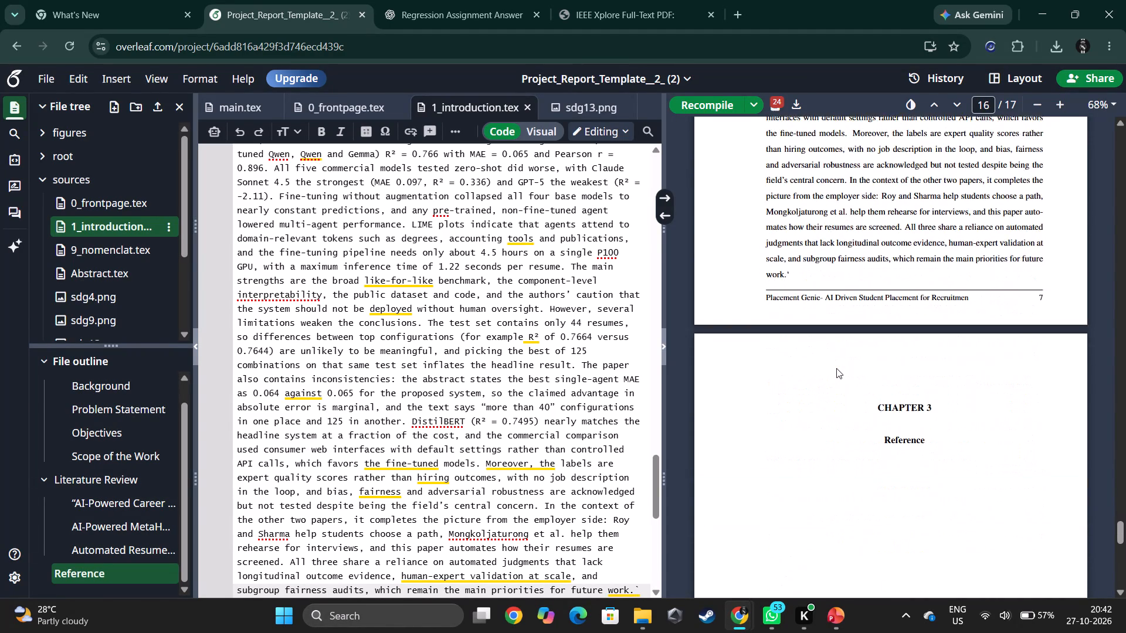
scroll(836, 368, "down", 6)
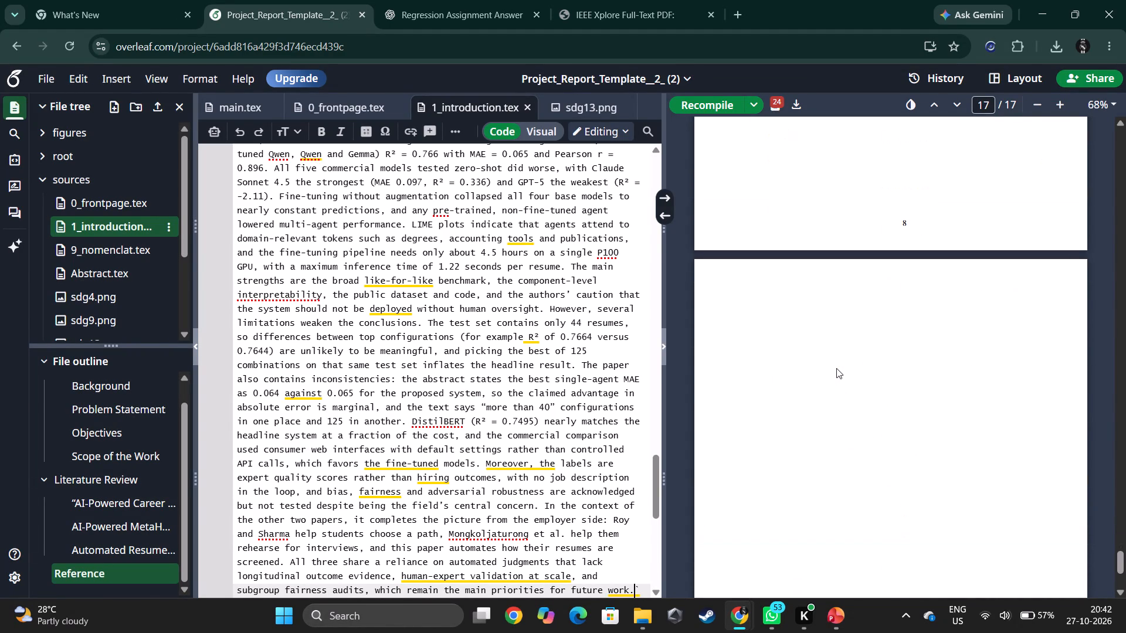
scroll(836, 368, "down", 3)
key("alt+Tab")
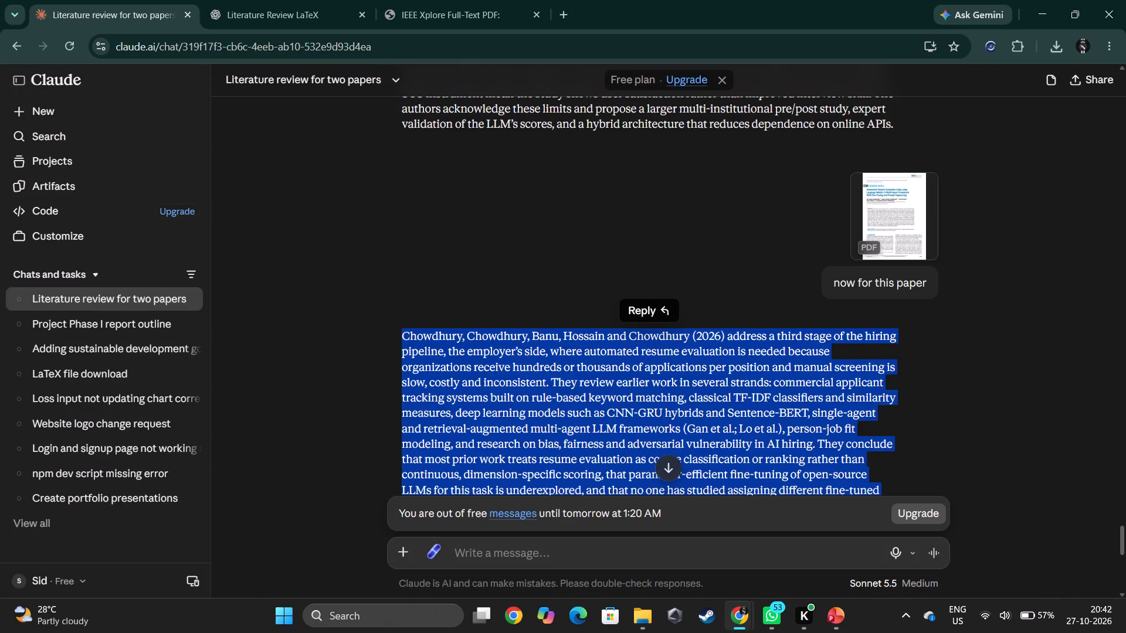
key("alt+Tab")
key("alt+Tab")
left_click(664, 307)
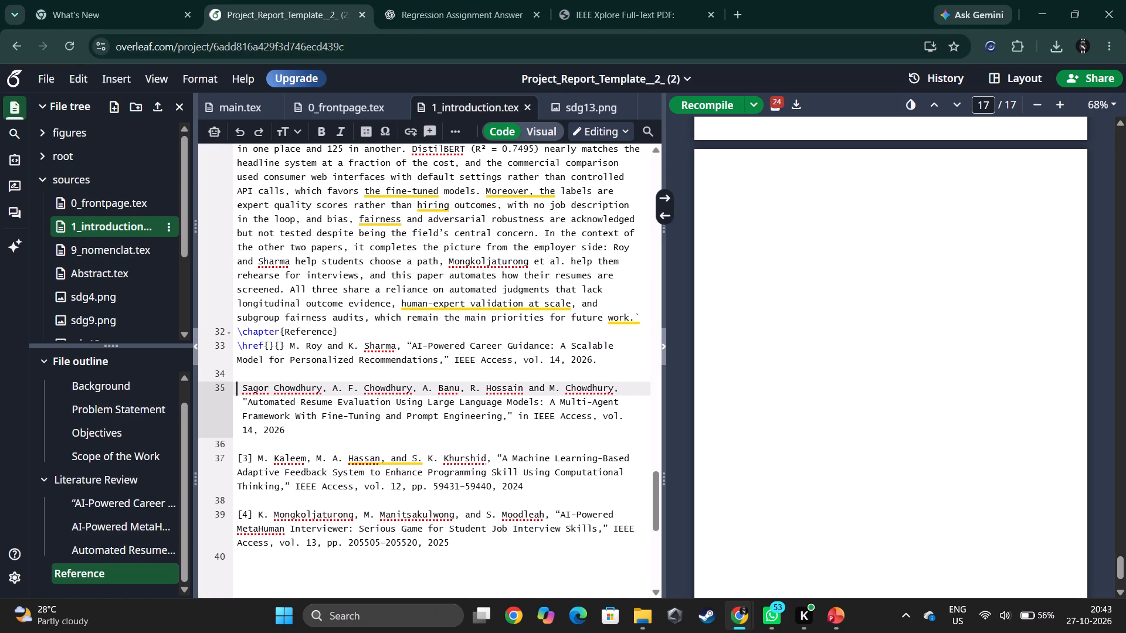
left_click(416, 128)
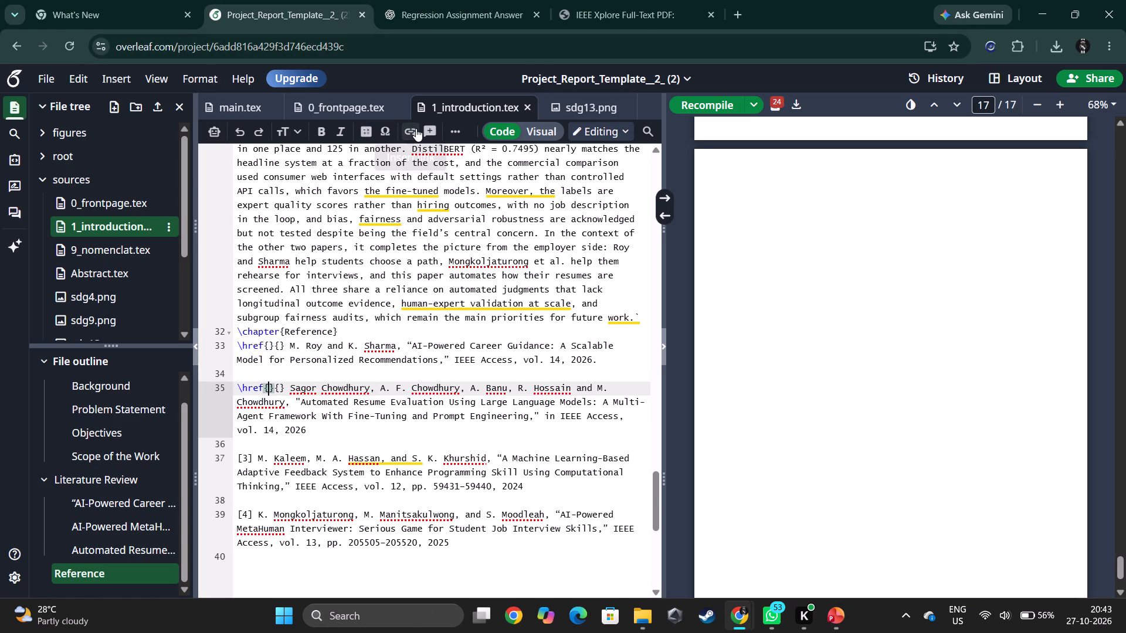
key("ctrl+v")
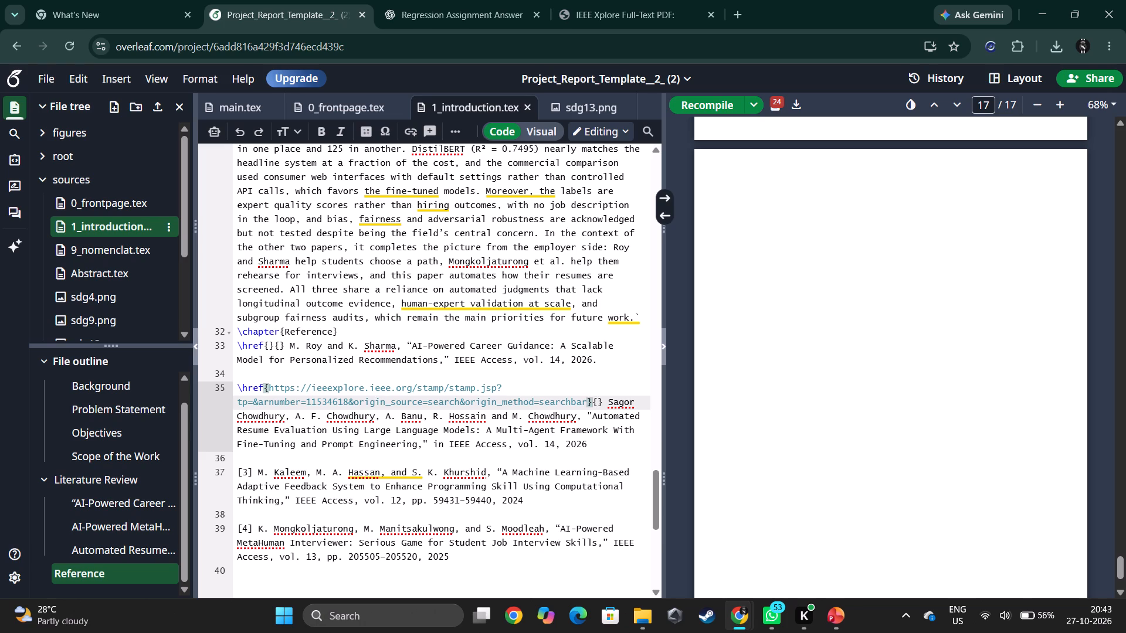
key("Right")
key("Right")
type("[2]")
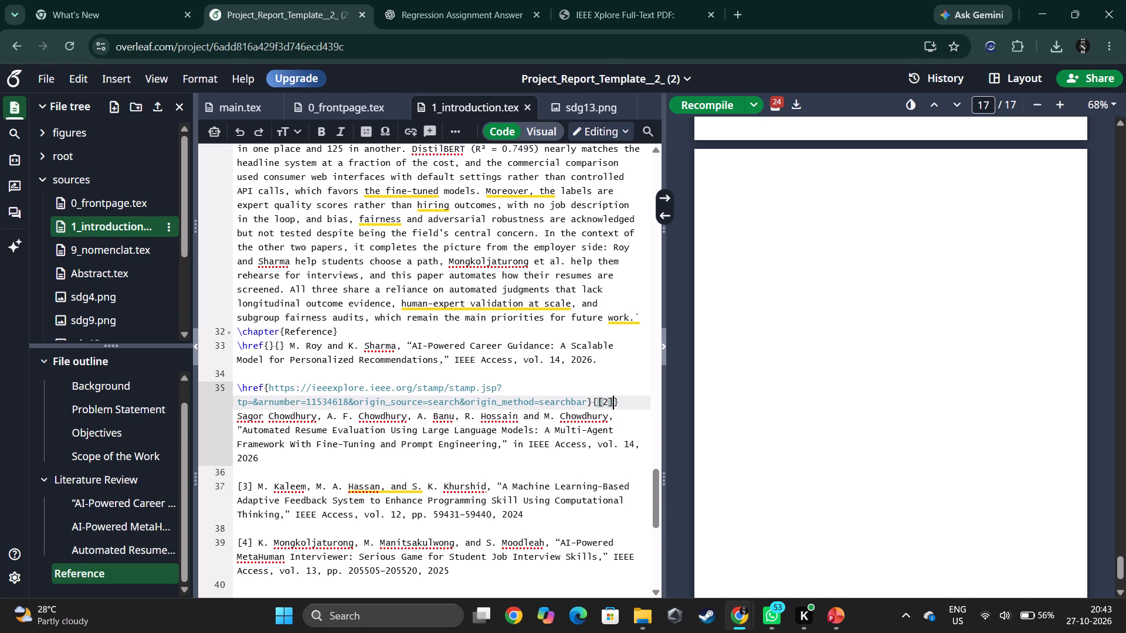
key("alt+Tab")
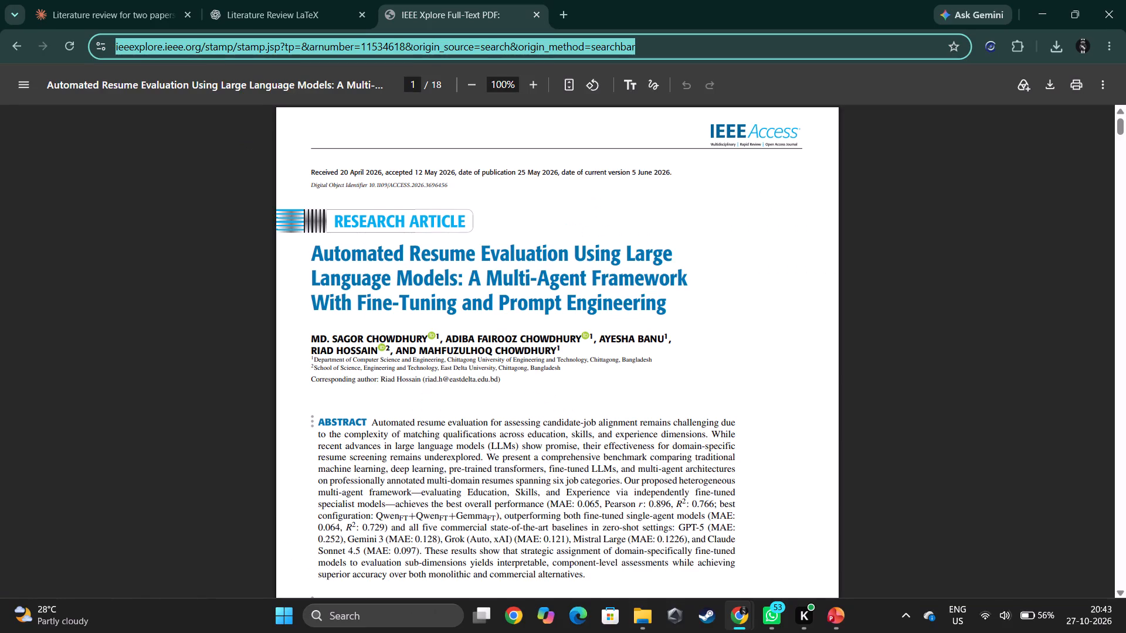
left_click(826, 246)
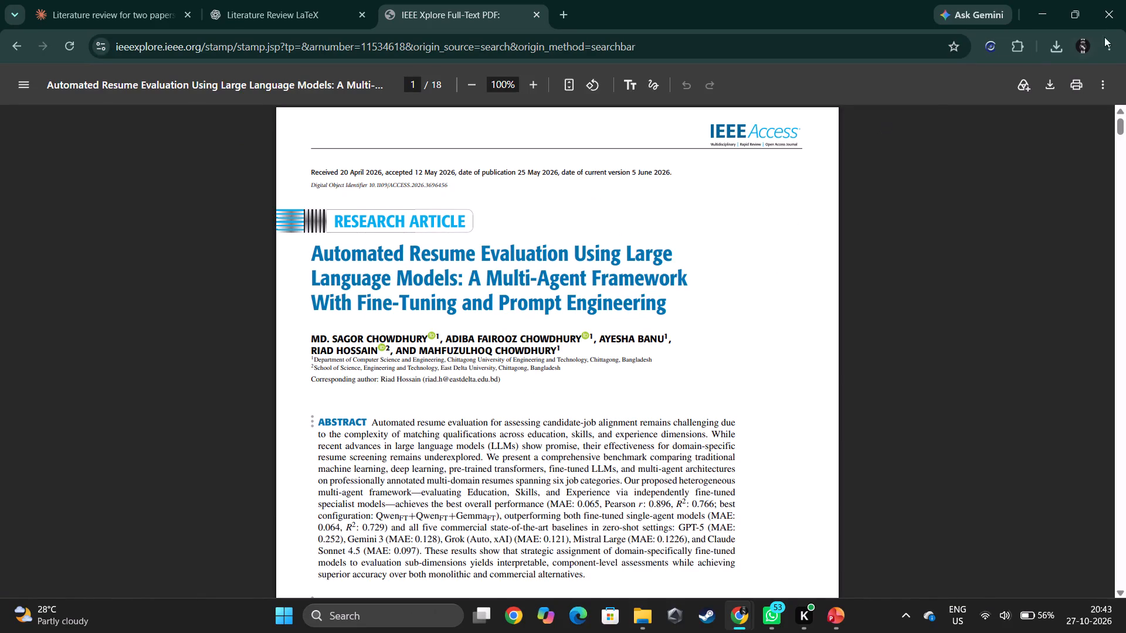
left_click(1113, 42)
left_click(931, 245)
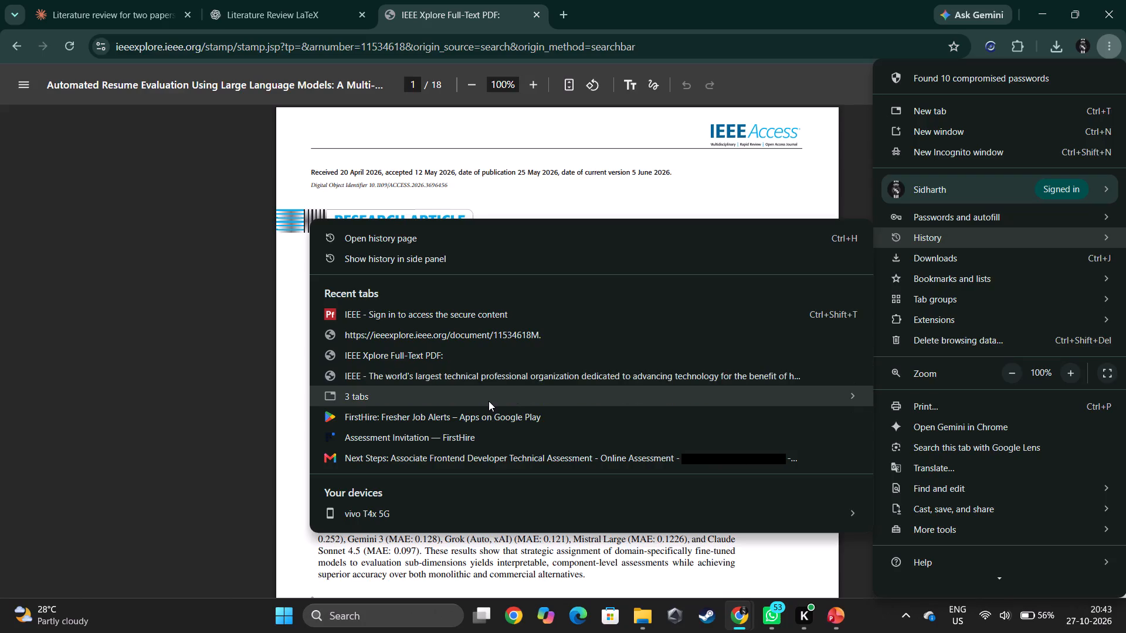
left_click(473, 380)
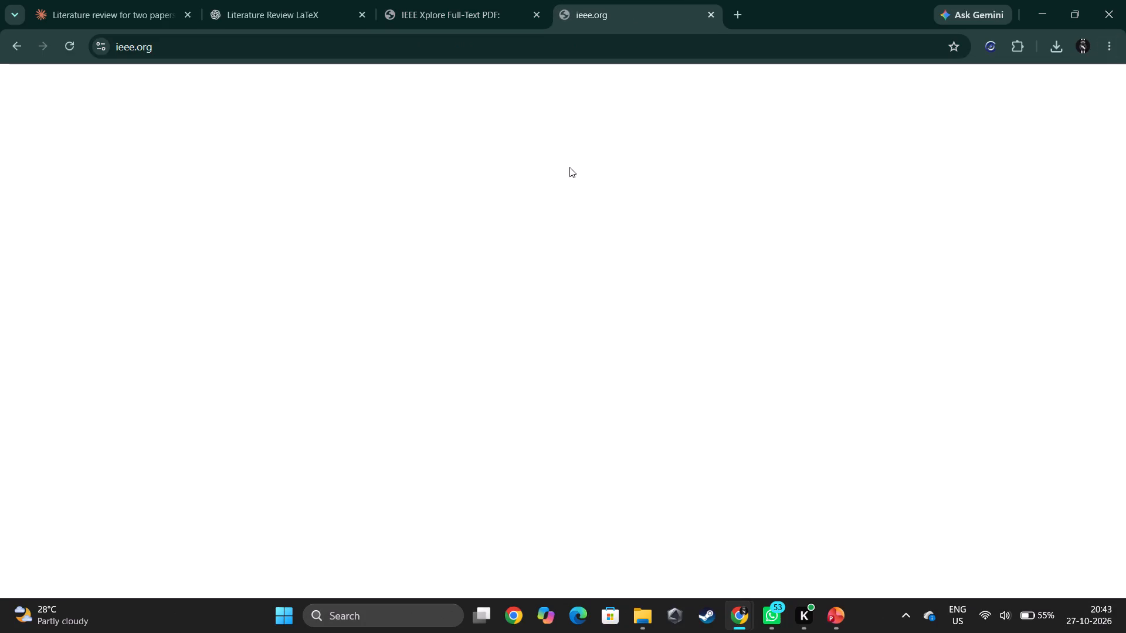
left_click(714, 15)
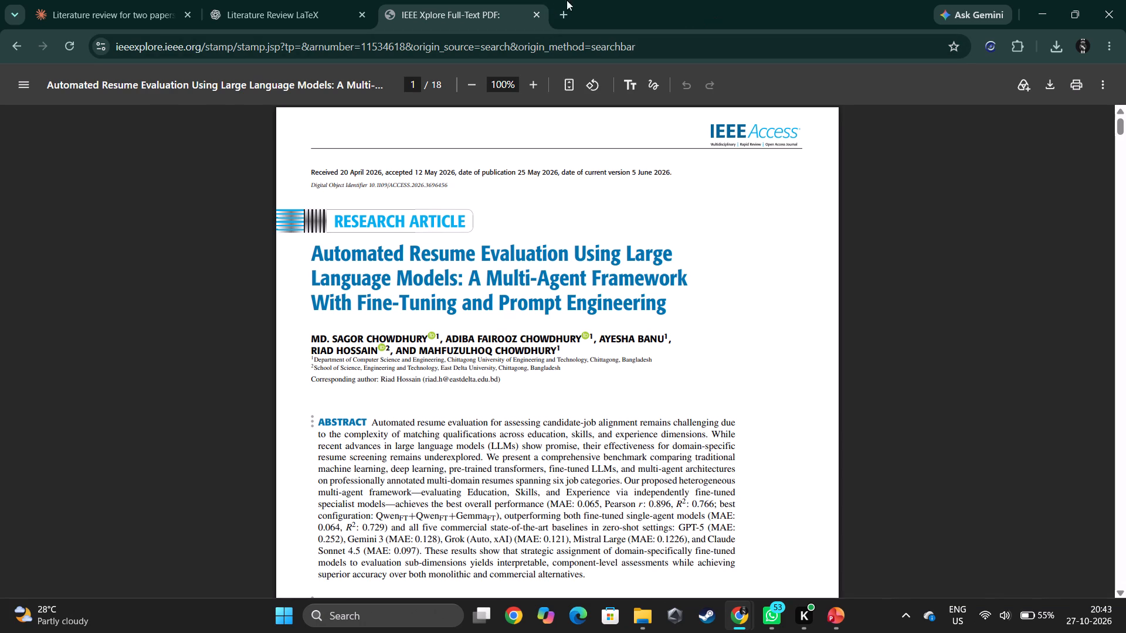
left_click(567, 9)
Follow the [1] link on the PowerPoint References slide and copy the web address of the AI-Powered Career Guidance paper's IEEE Xplore page.
key("alt+Tab")
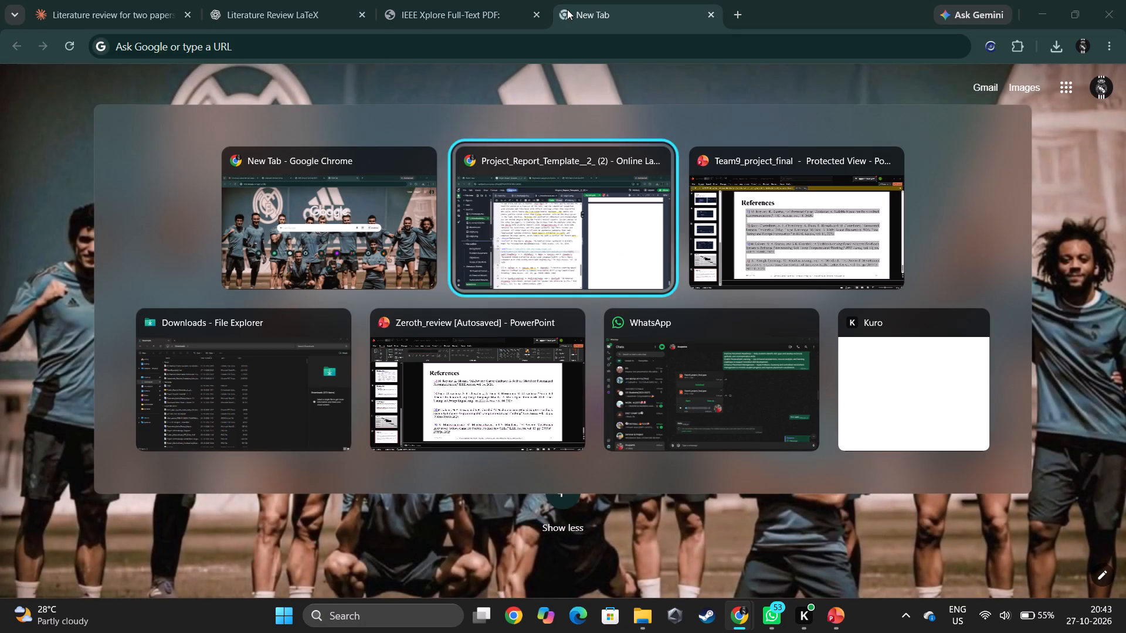
key("alt+Tab")
double_click(306, 198, "ctrl")
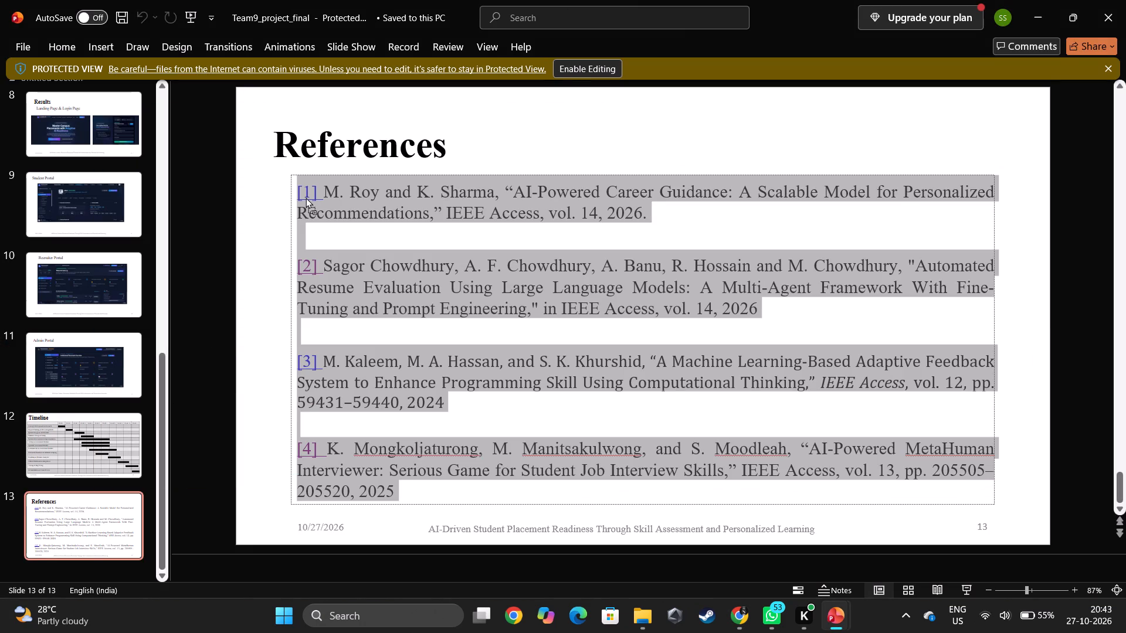
left_click(316, 196, "ctrl")
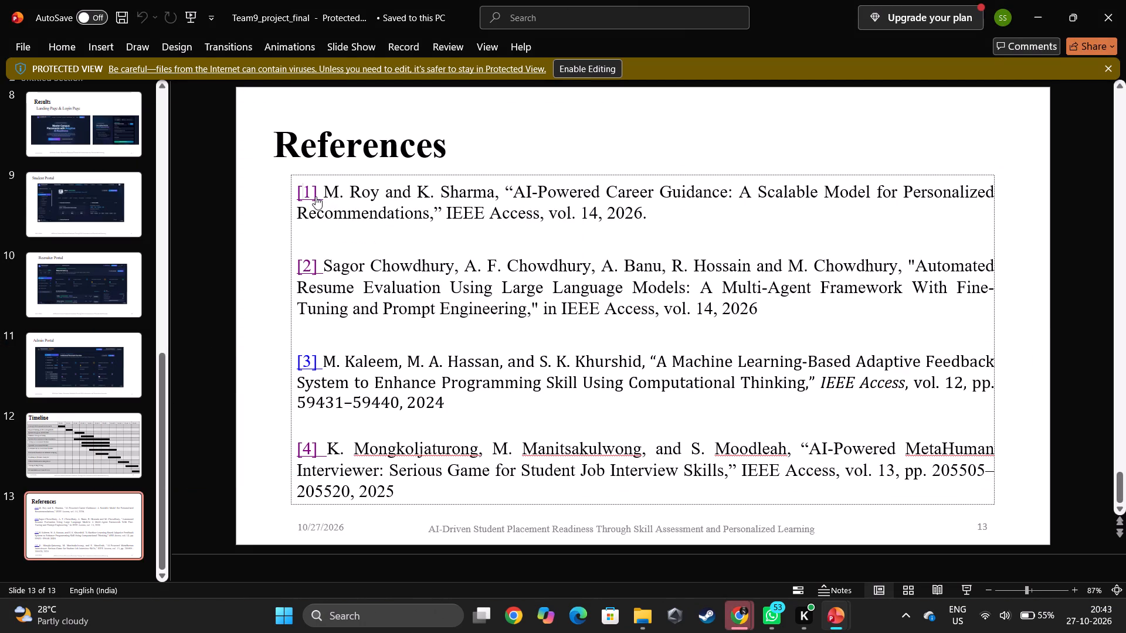
left_click(309, 194)
left_click(309, 194)
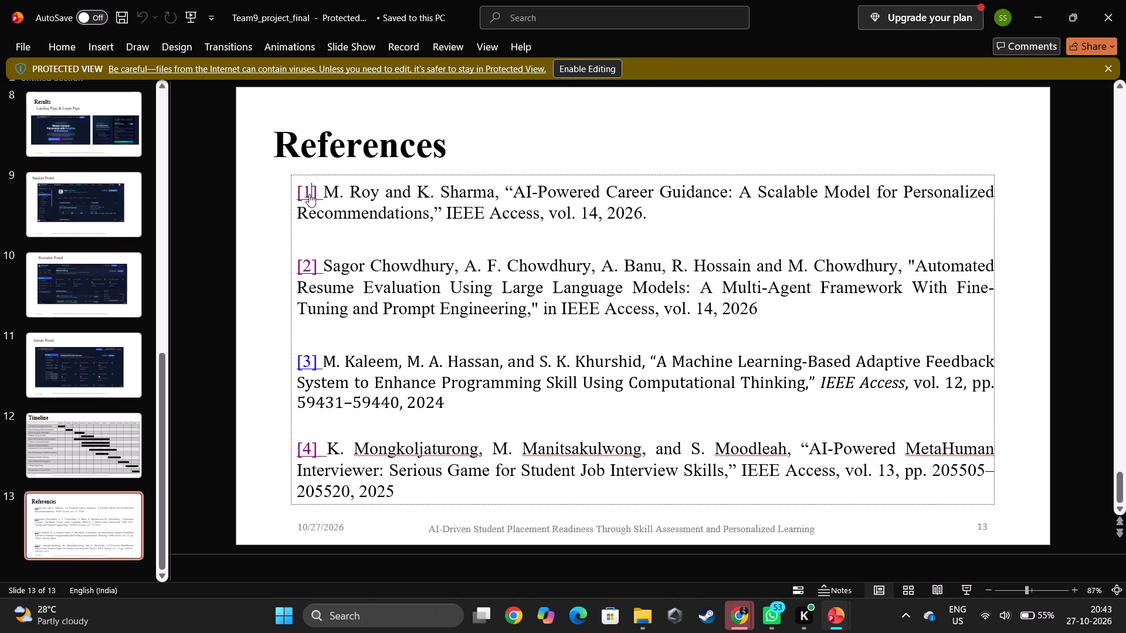
left_click(309, 194, "ctrl")
left_click(781, 563)
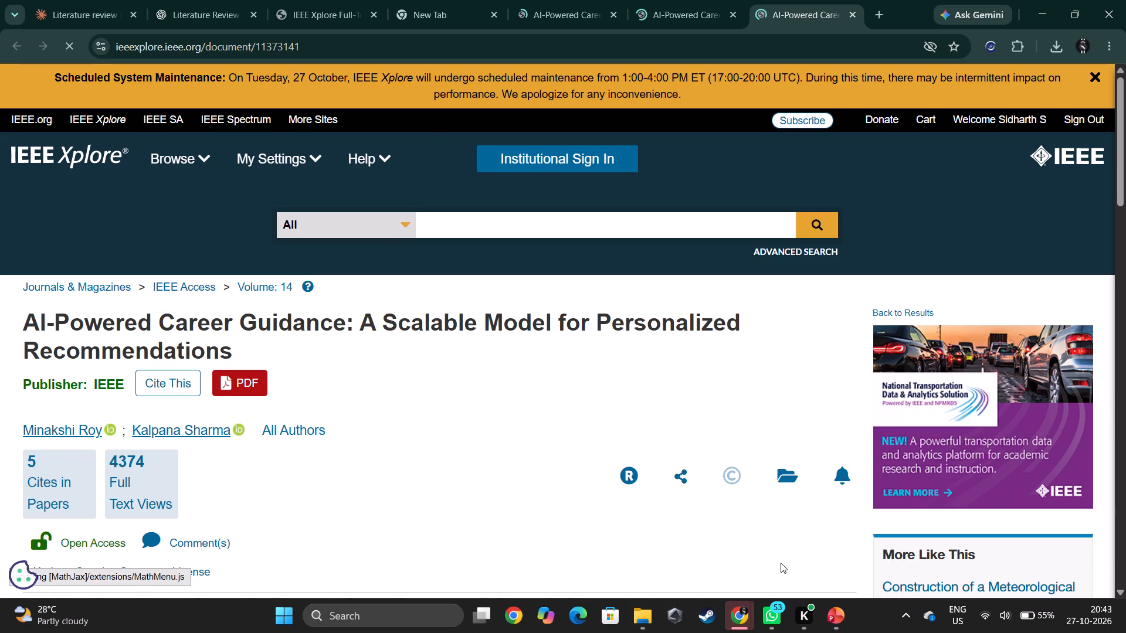
double_click(304, 40)
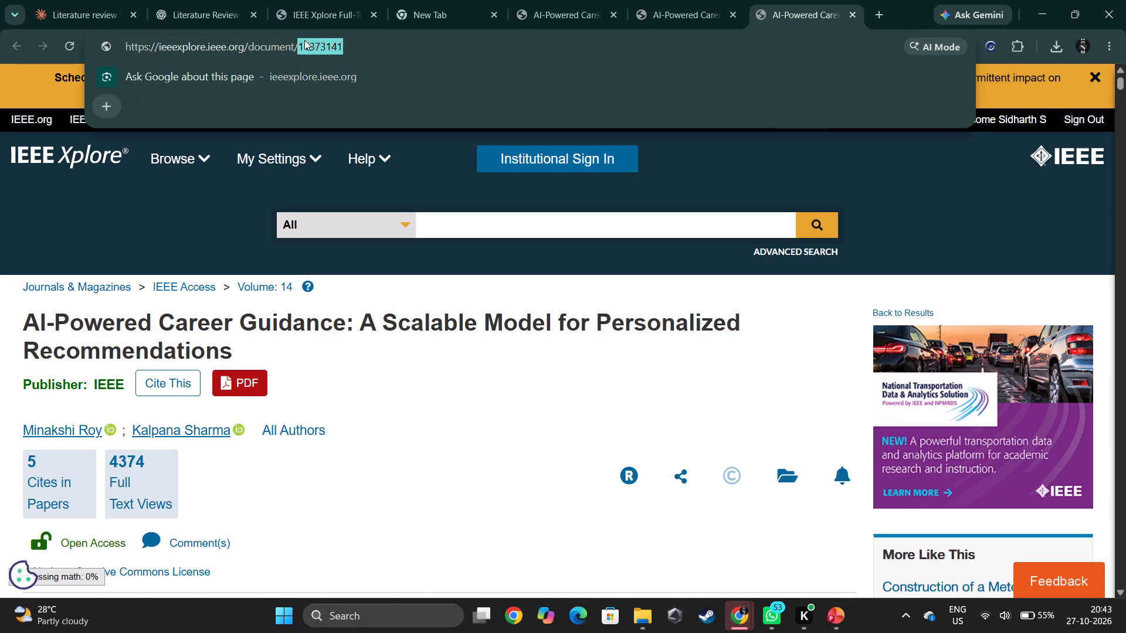
triple_click(304, 40)
key("ctrl+c")
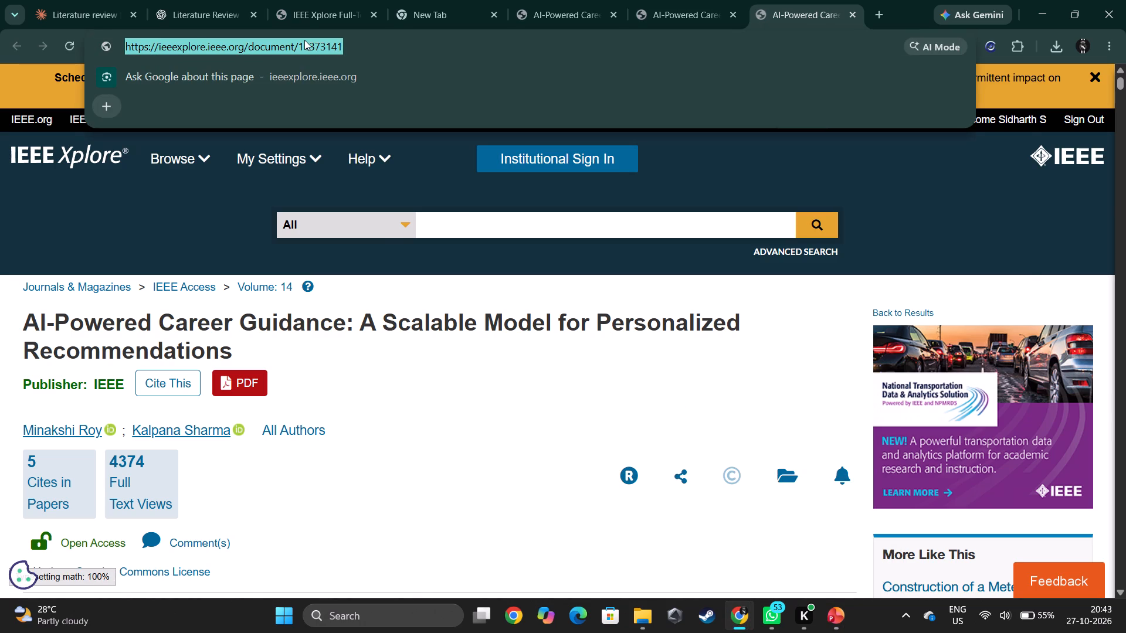
key("alt+Tab")
key("alt+Tab")
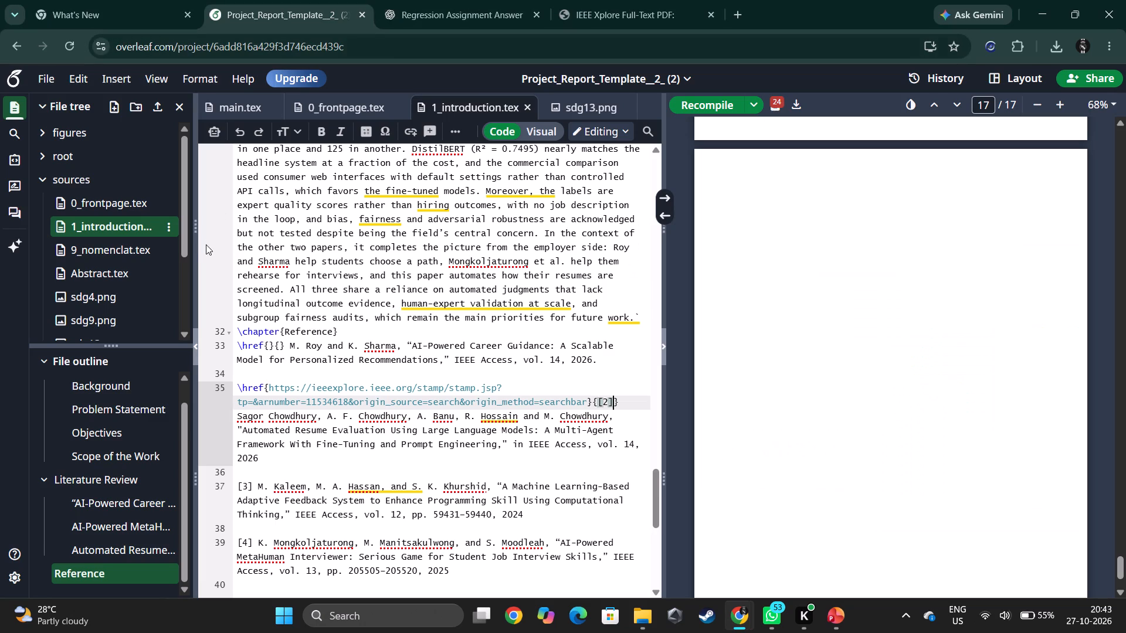
left_click(268, 343)
key("ctrl+v")
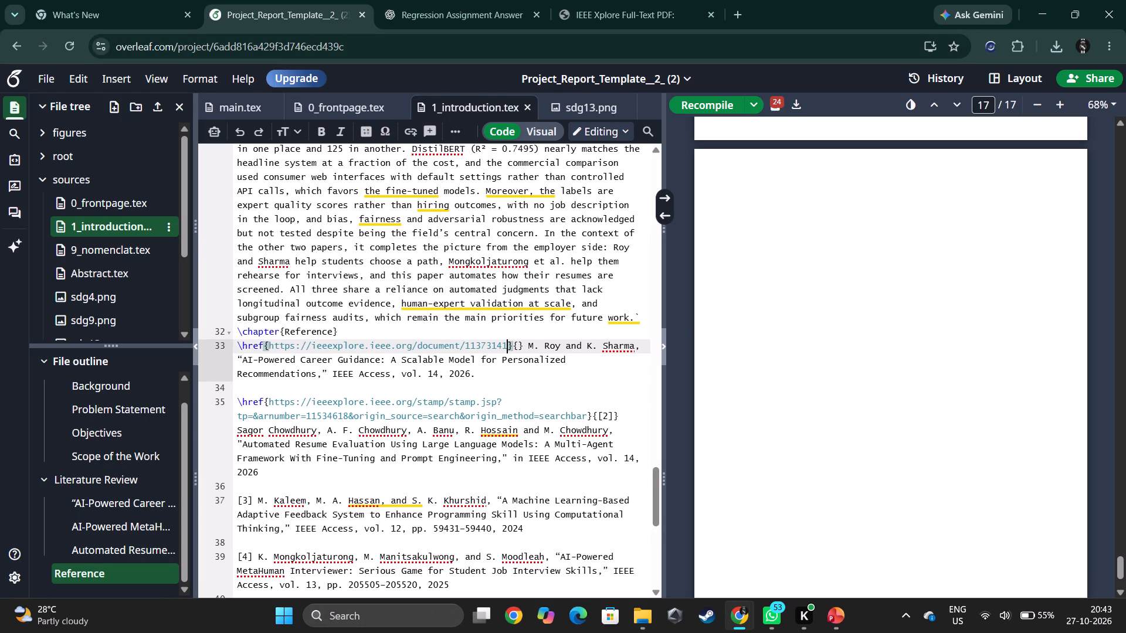
left_click(517, 346)
type("[1]")
Follow the [3] link on the PowerPoint References slide to open the adaptive feedback system paper in the browser.
key("alt+Tab")
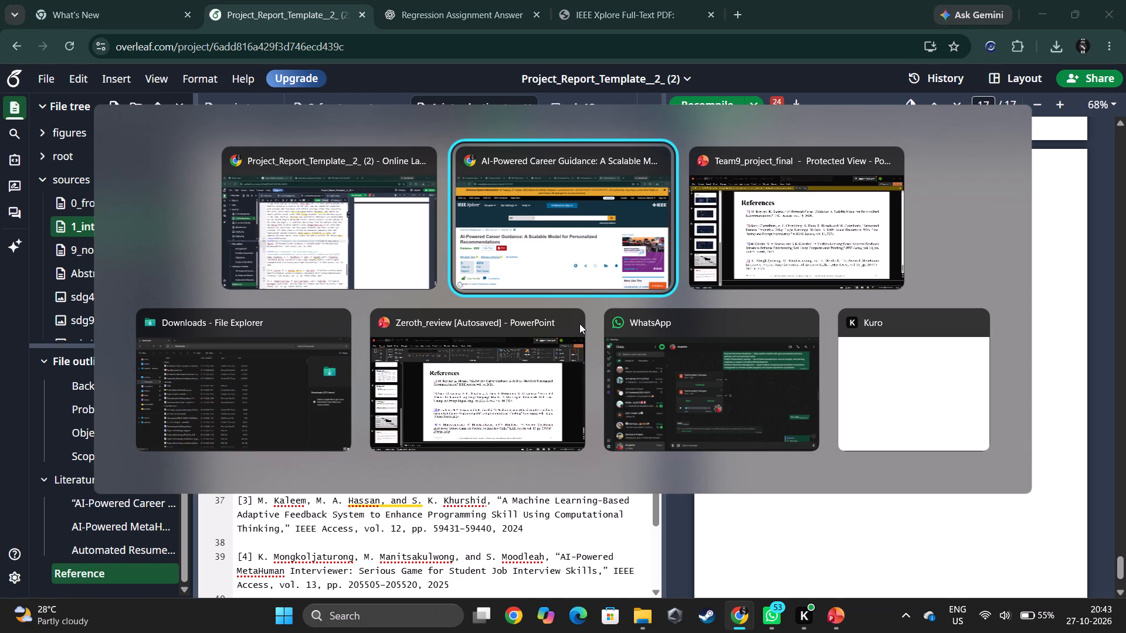
key("alt+Tab")
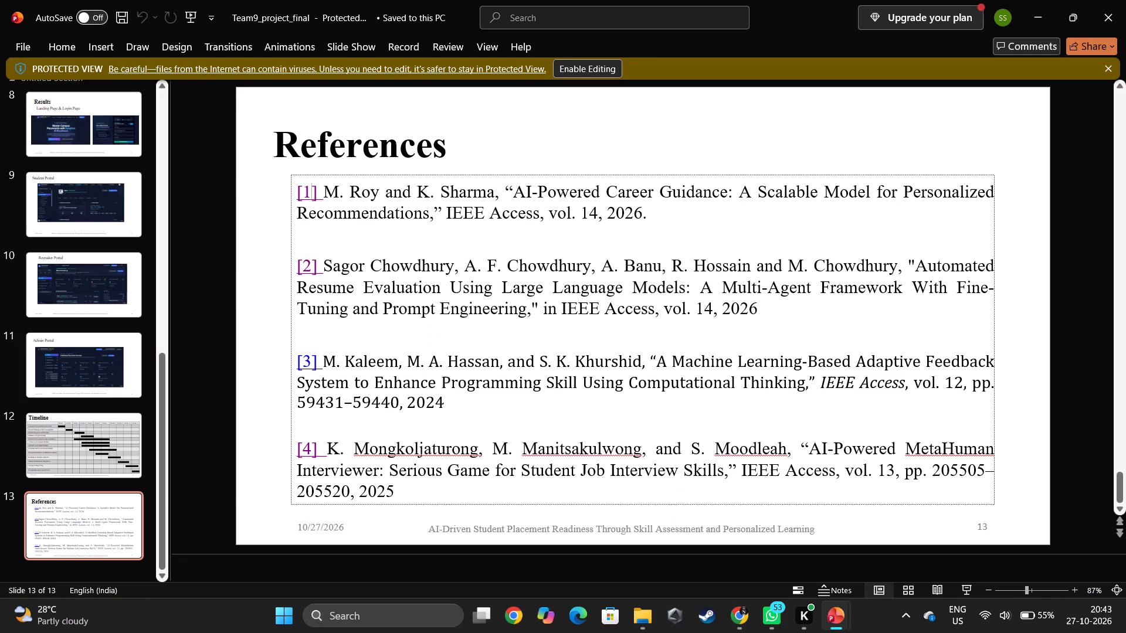
left_click(313, 362, "ctrl")
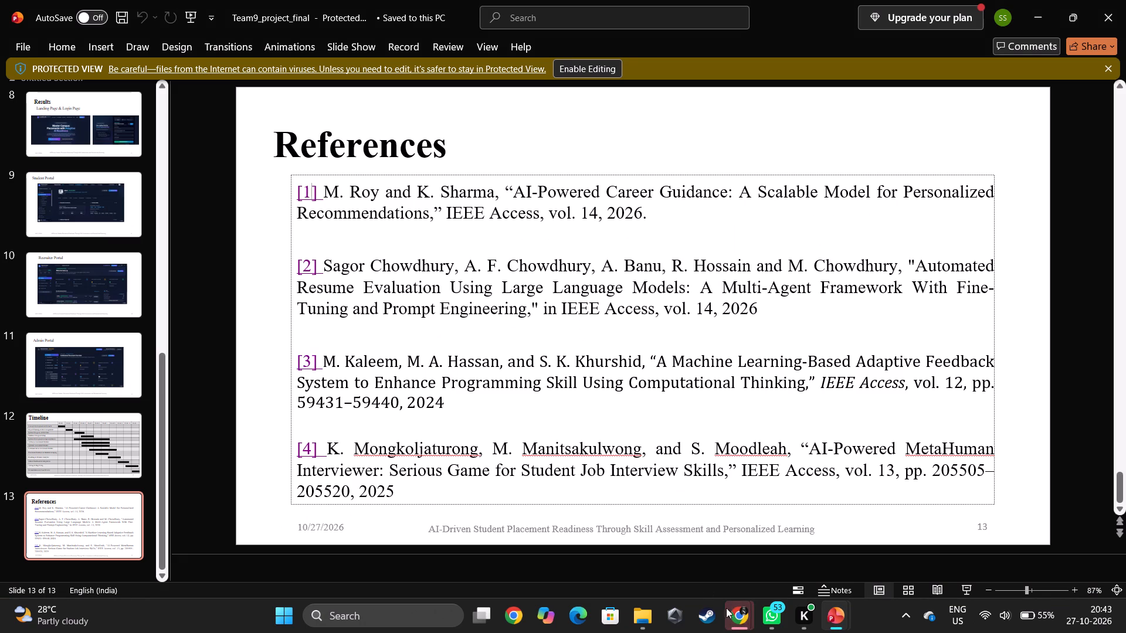
left_click(781, 550)
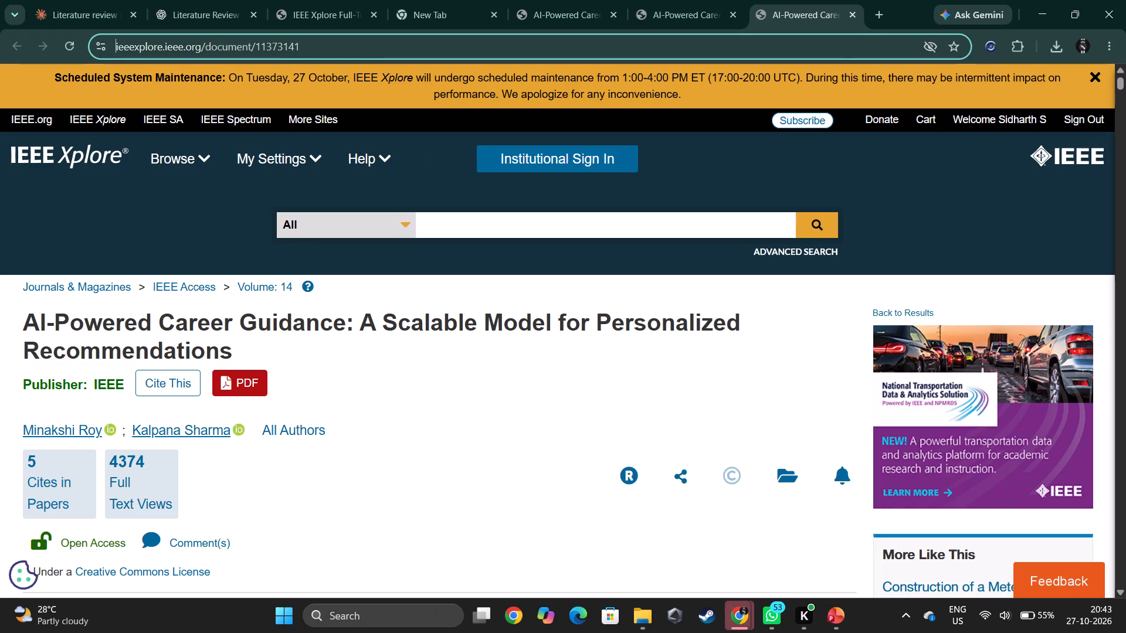
Close the three duplicate AI-Powered Career Guidance pages in the browser.
left_click(635, 15)
left_click(589, 12)
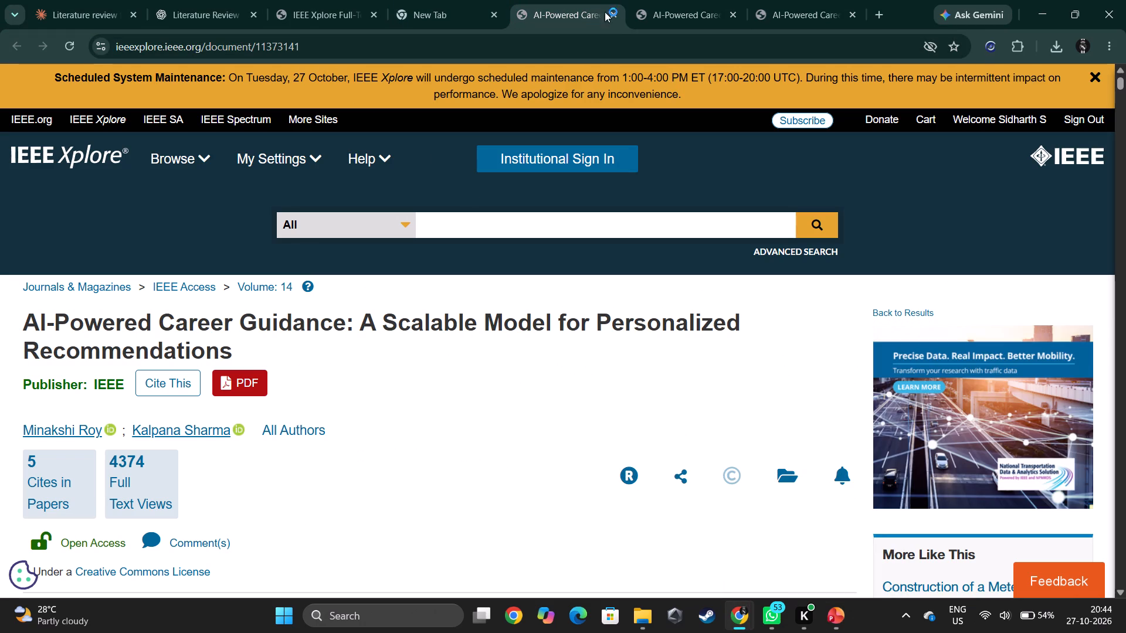
left_click(613, 15)
left_click(613, 15)
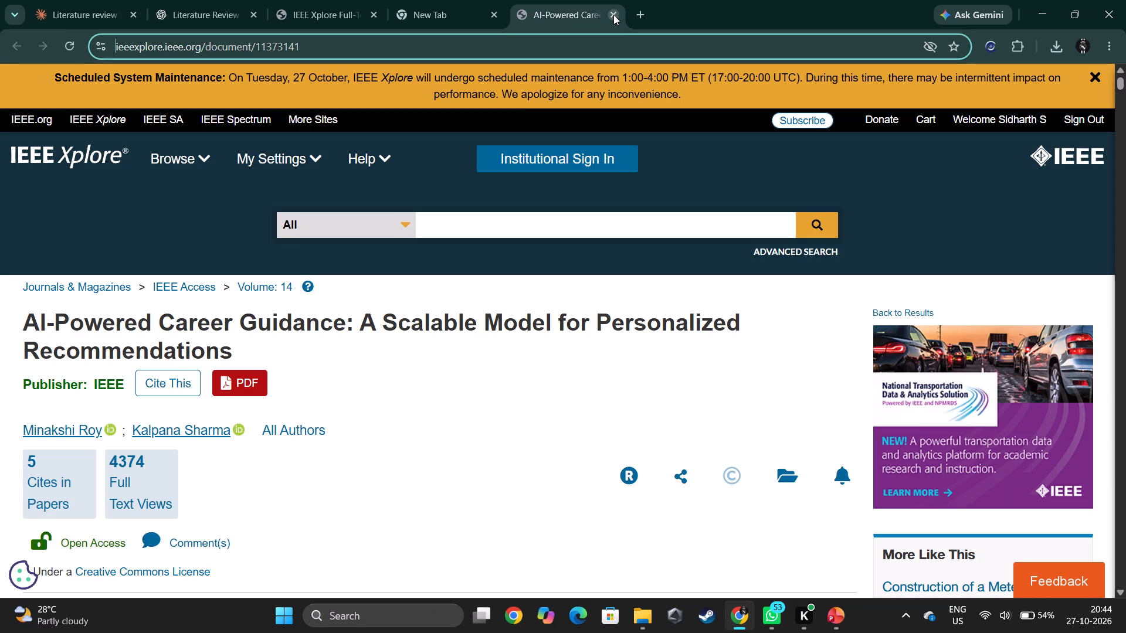
left_click(613, 15)
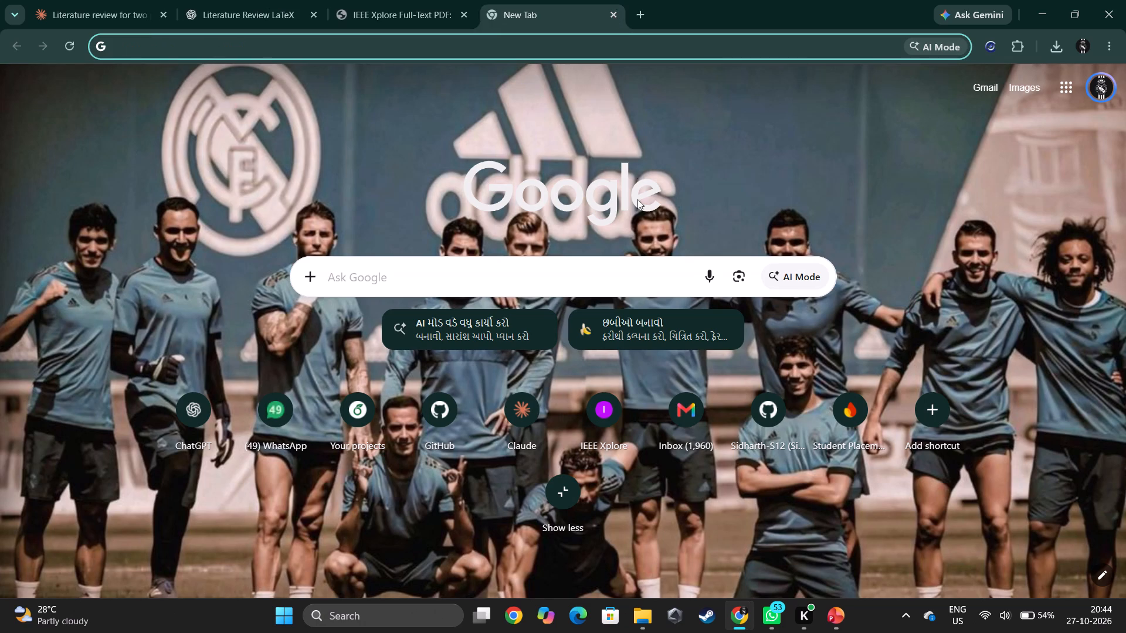
Copy the web address of the IEEE Xplore page for the machine learning-based adaptive feedback system paper.
key("alt+Tab")
key("alt+Tab")
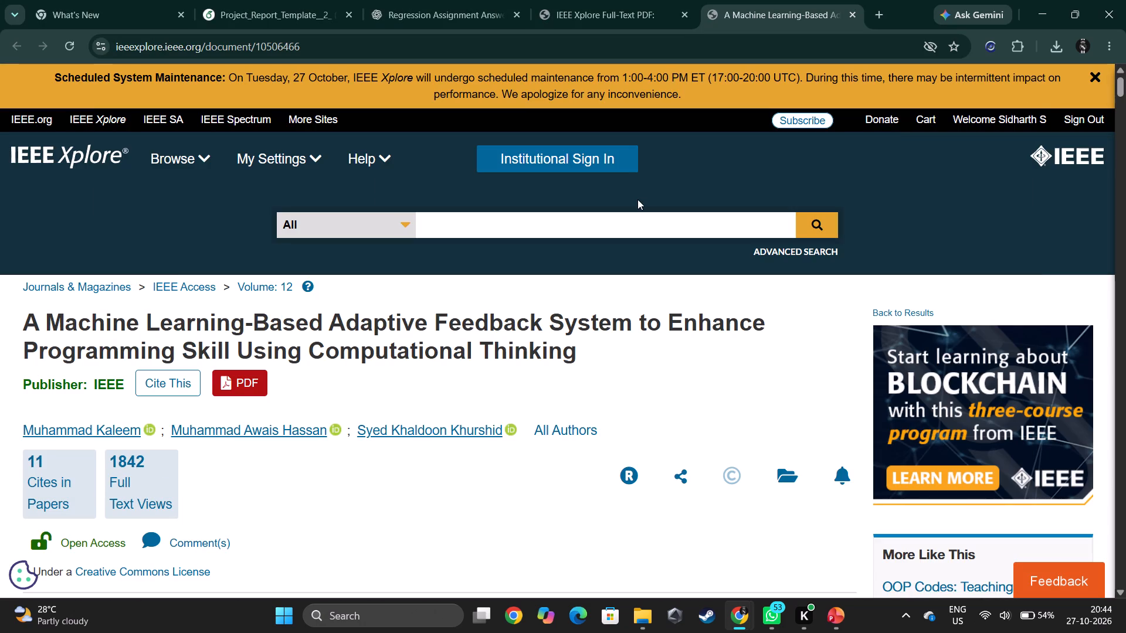
key("alt+Tab")
key("alt+Tab")
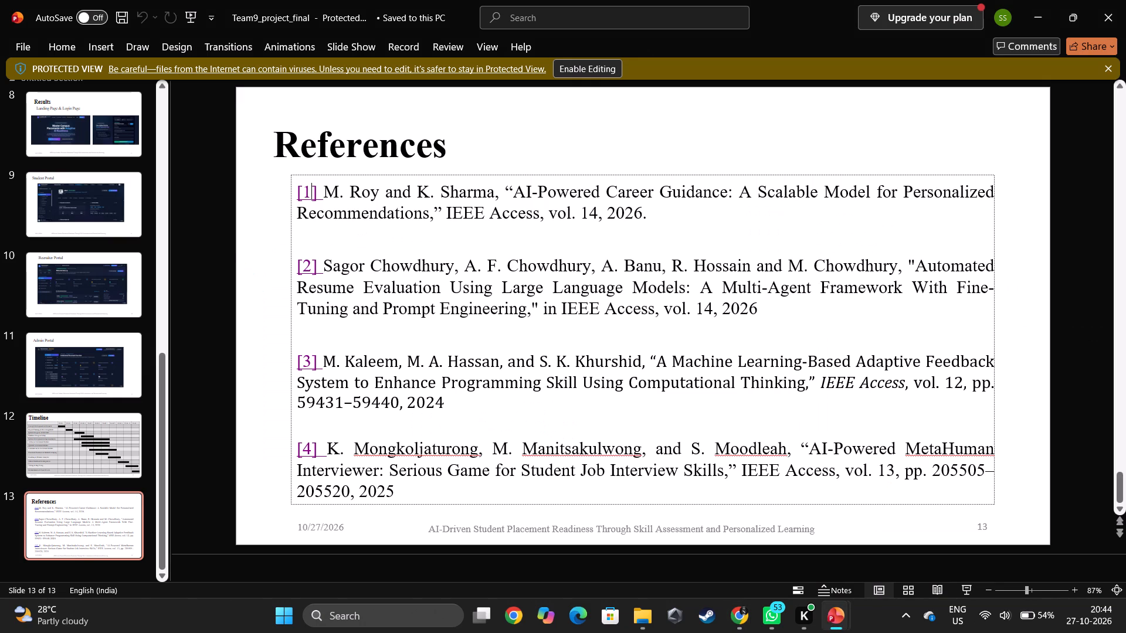
key("alt+Tab")
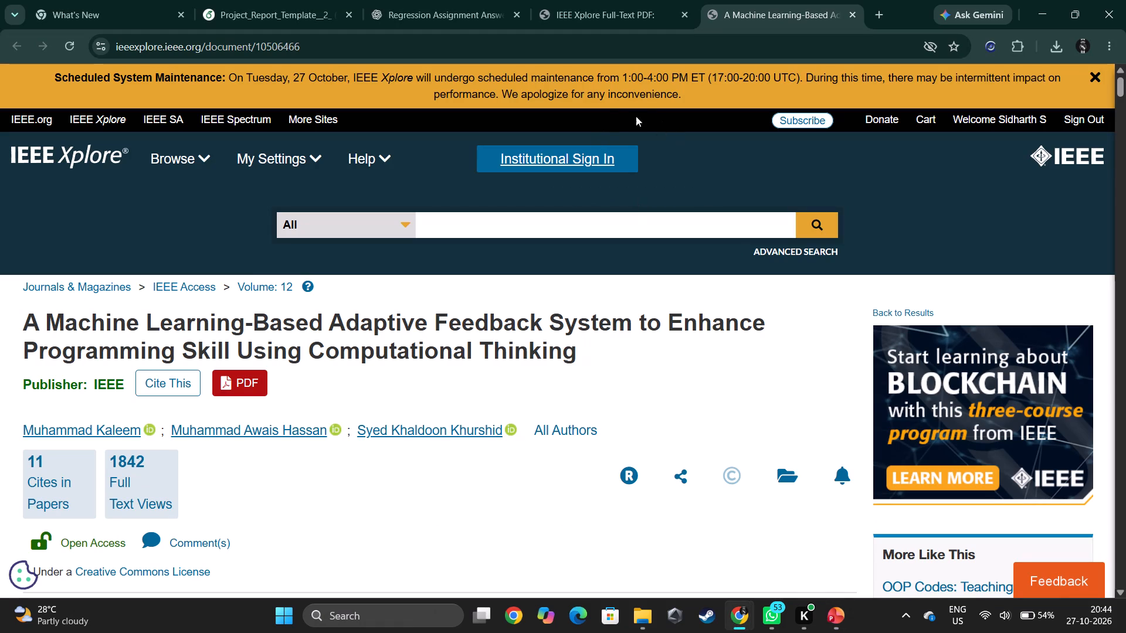
double_click(301, 42)
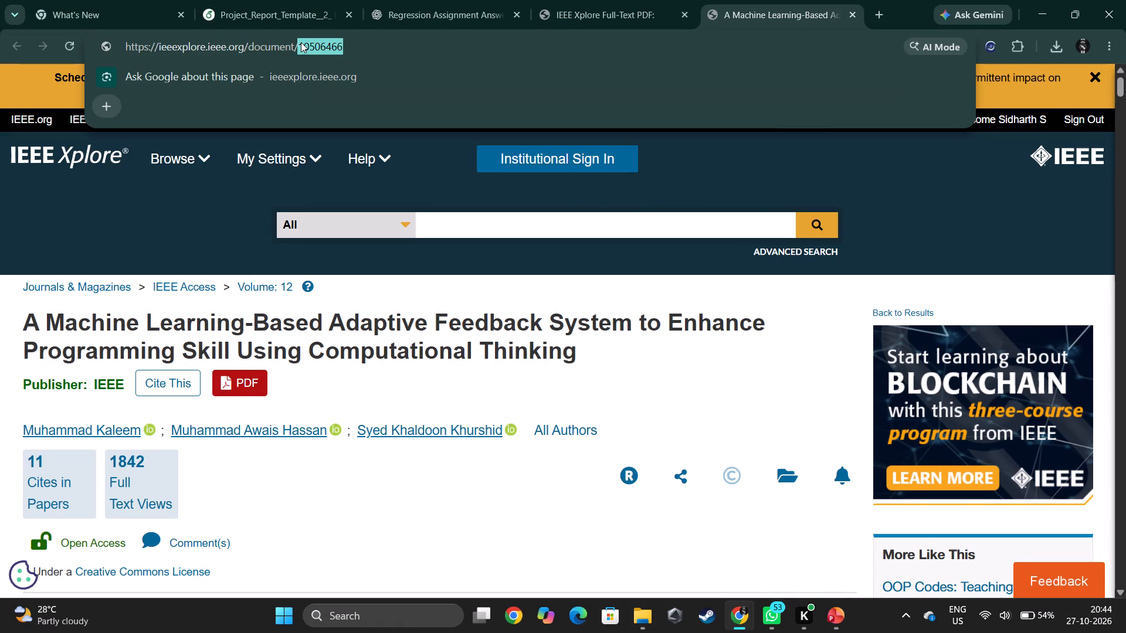
triple_click(301, 42)
key("ctrl+c")
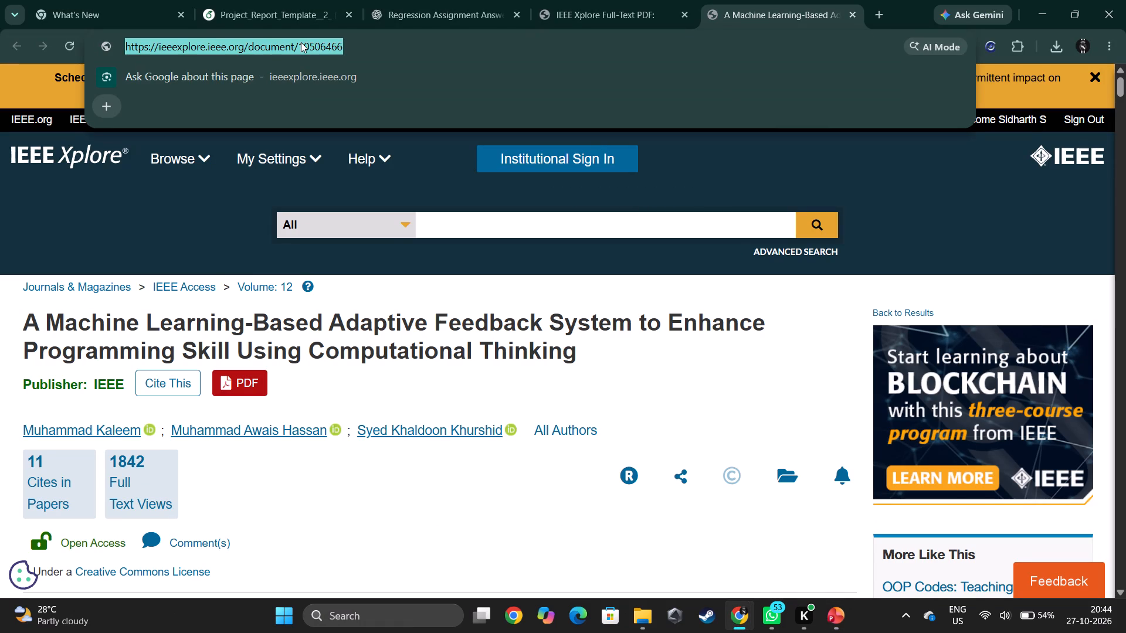
key("alt+Tab")
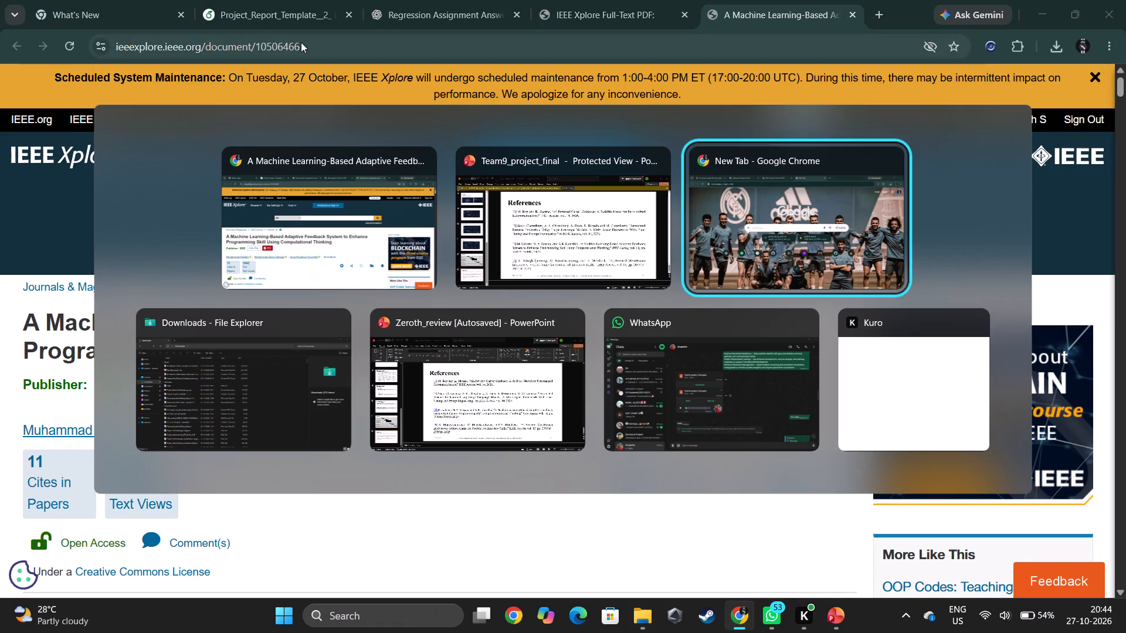
key("alt+Tab")
key("alt+Tab")
key("alt+Tab")
key("alt+Tab")
key("alt+Tab")
key("alt+Tab")
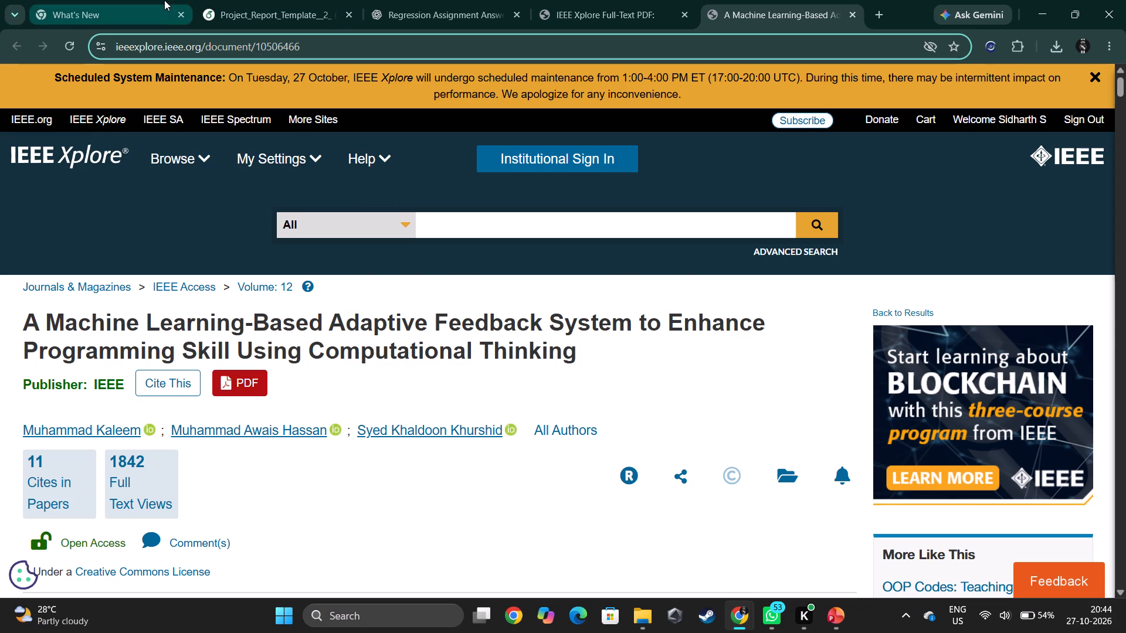
left_click(230, 5)
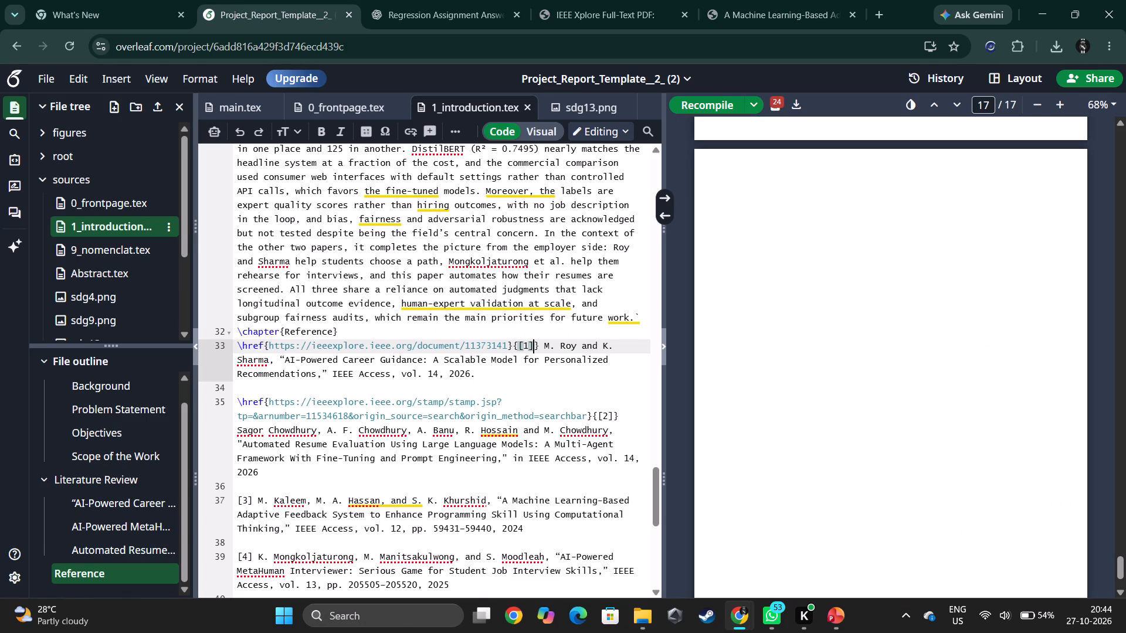
left_click(255, 501)
key("BackSpace")
key("BackSpace")
key("BackSpace")
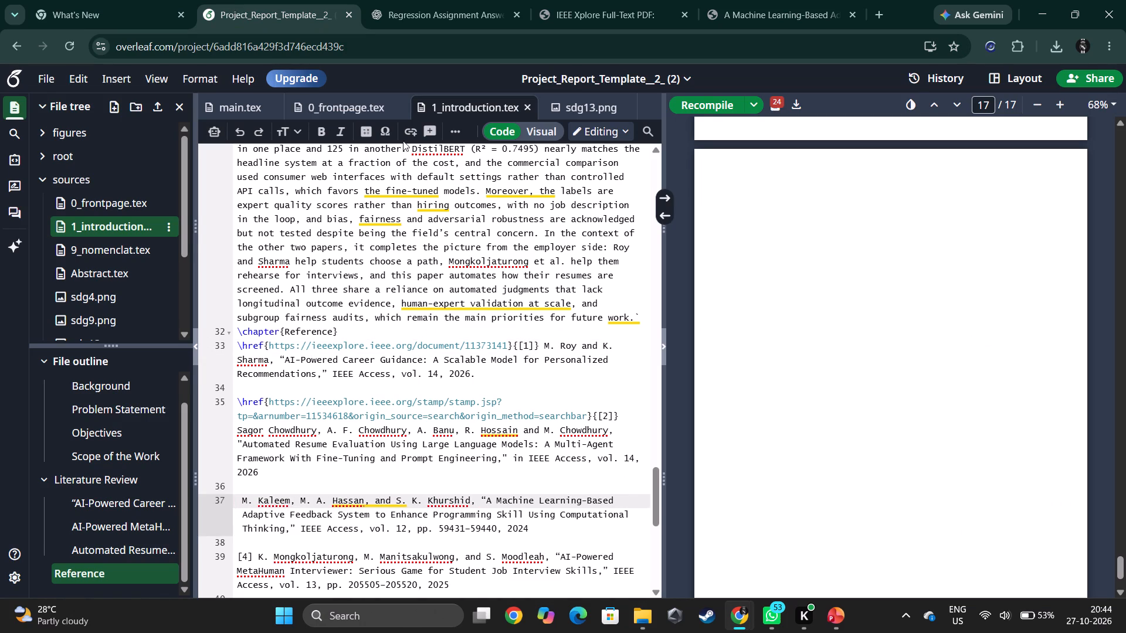
left_click(411, 134)
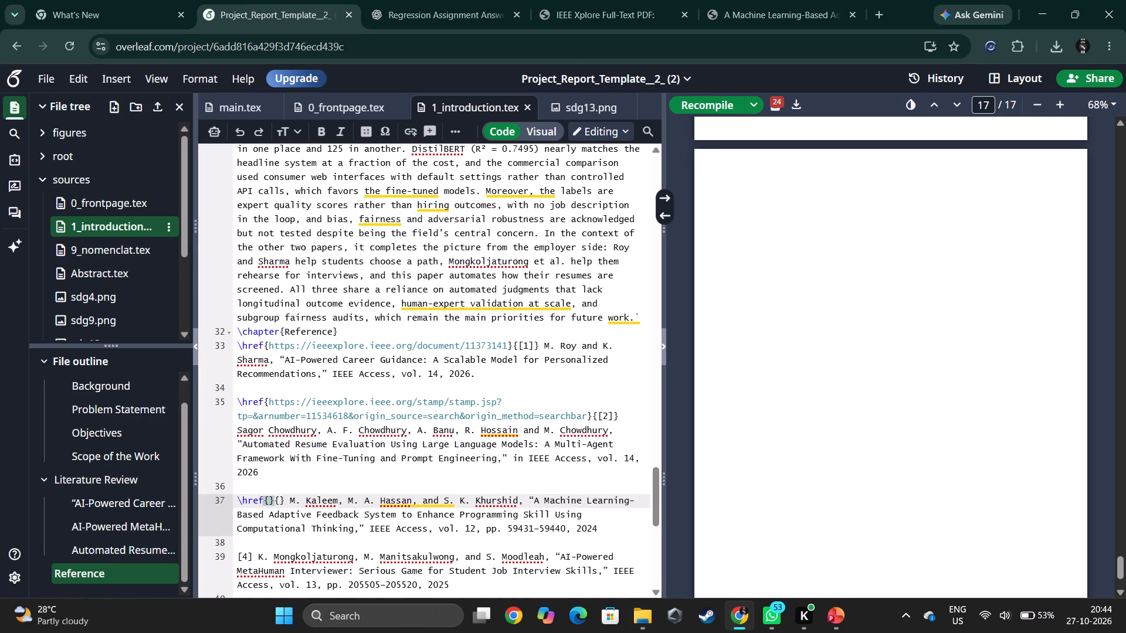
key("ctrl+v")
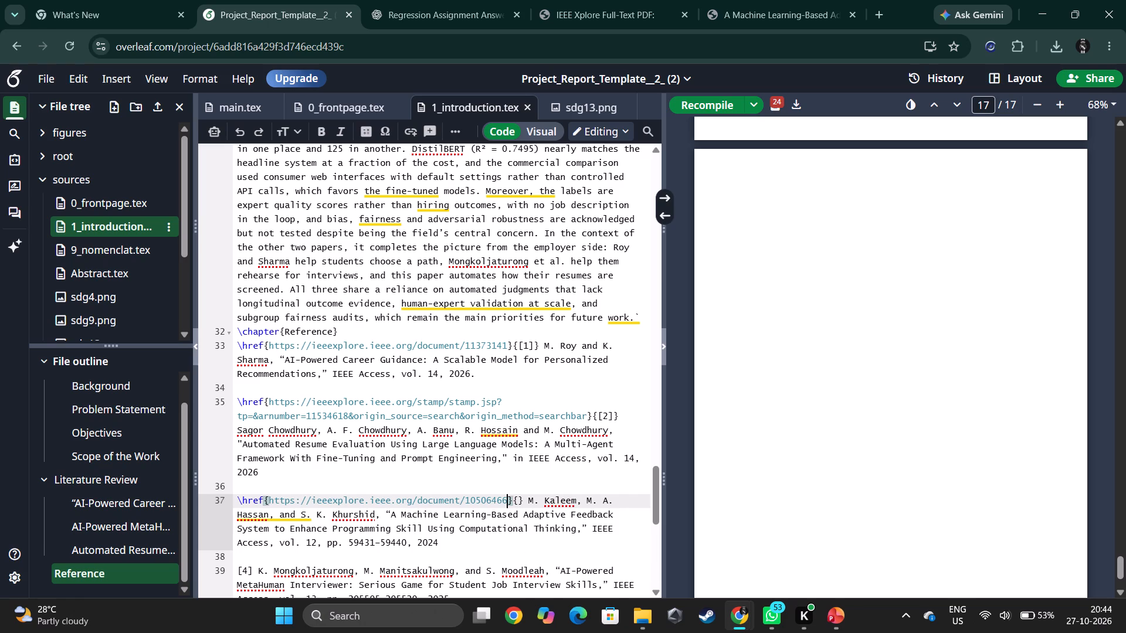
left_click(517, 501)
type("[3]")
Follow the [4] link on the PowerPoint References slide and copy the web address of the MetaHuman Interviewer paper's IEEE Xplore page.
key("alt+Tab")
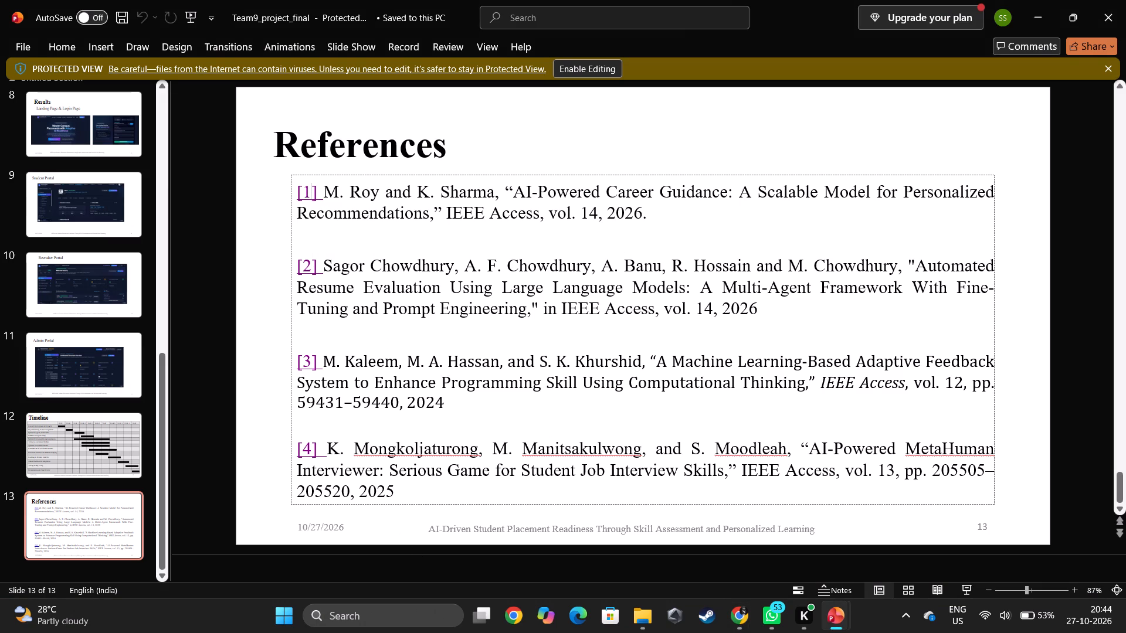
left_click(308, 457, "ctrl")
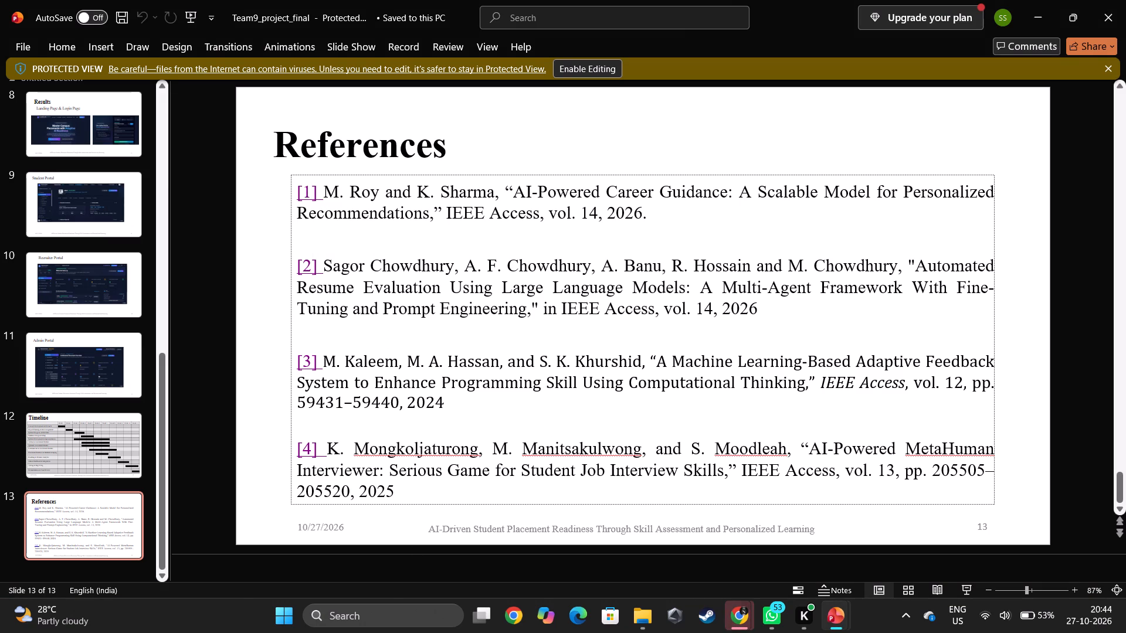
left_click(646, 539)
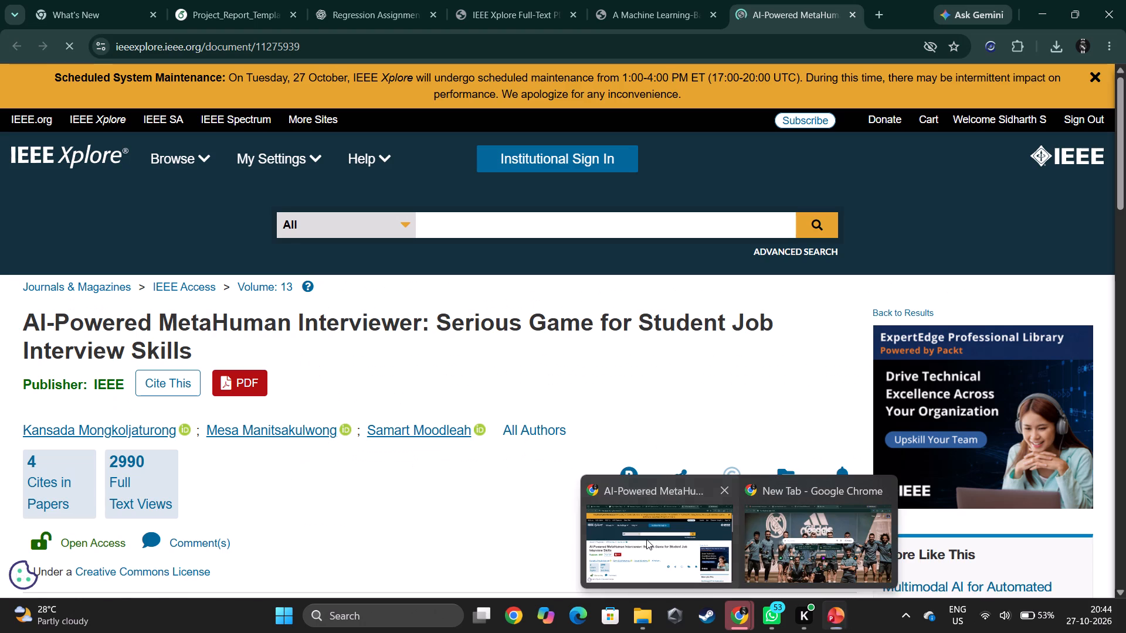
left_click(246, 49)
key("ctrl+c")
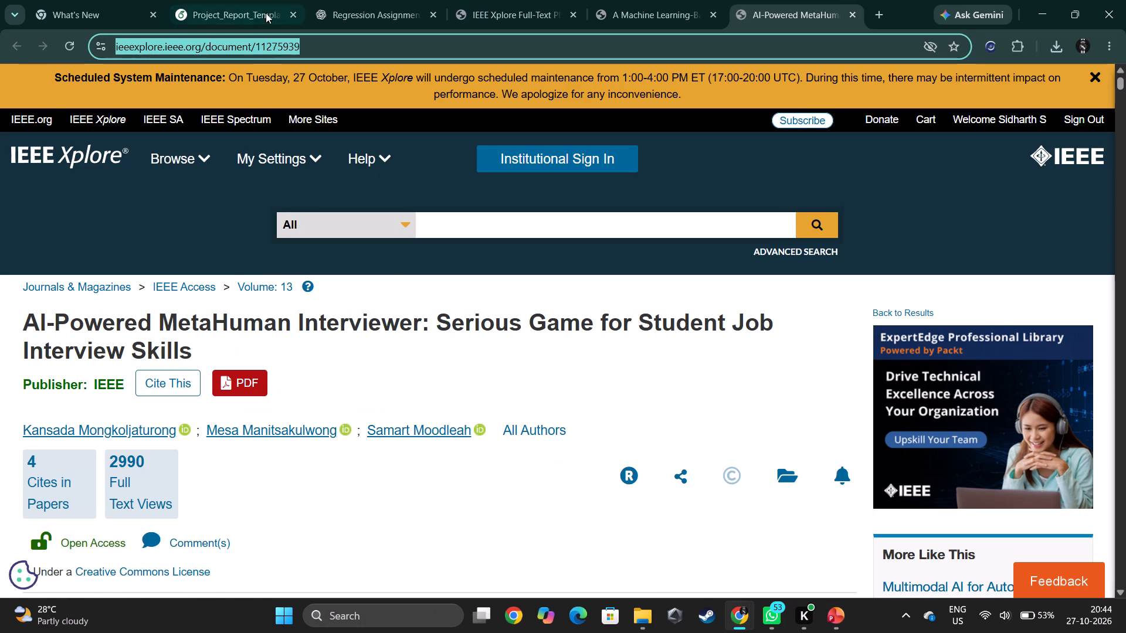
left_click(262, 8)
scroll(270, 488, "down", 1)
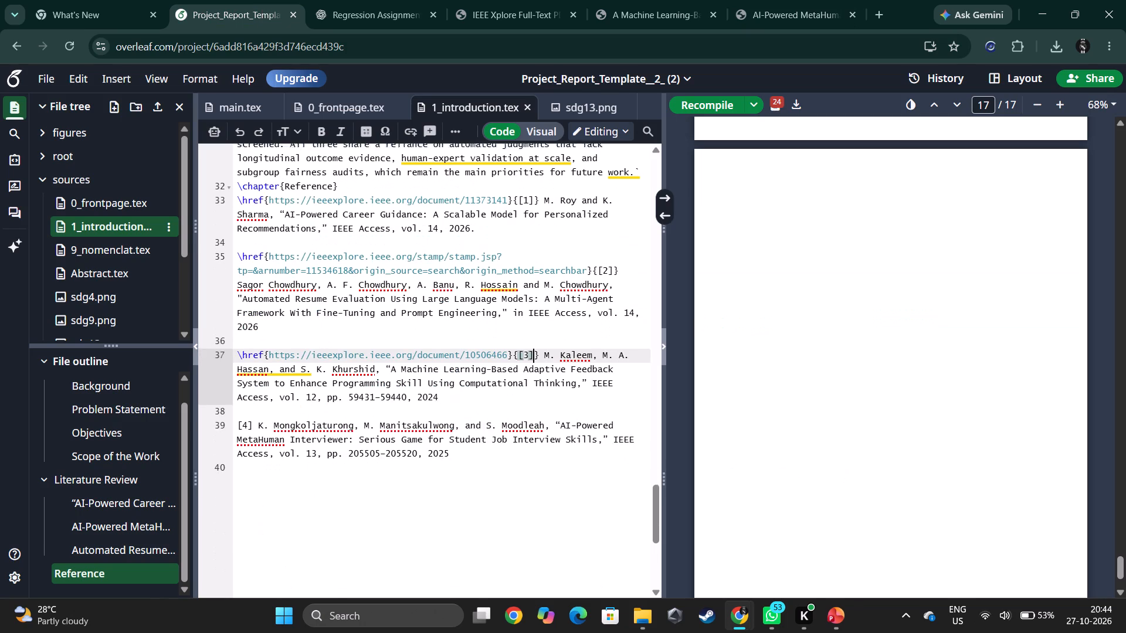
scroll(270, 488, "down", 1)
left_click(255, 427)
key("BackSpace")
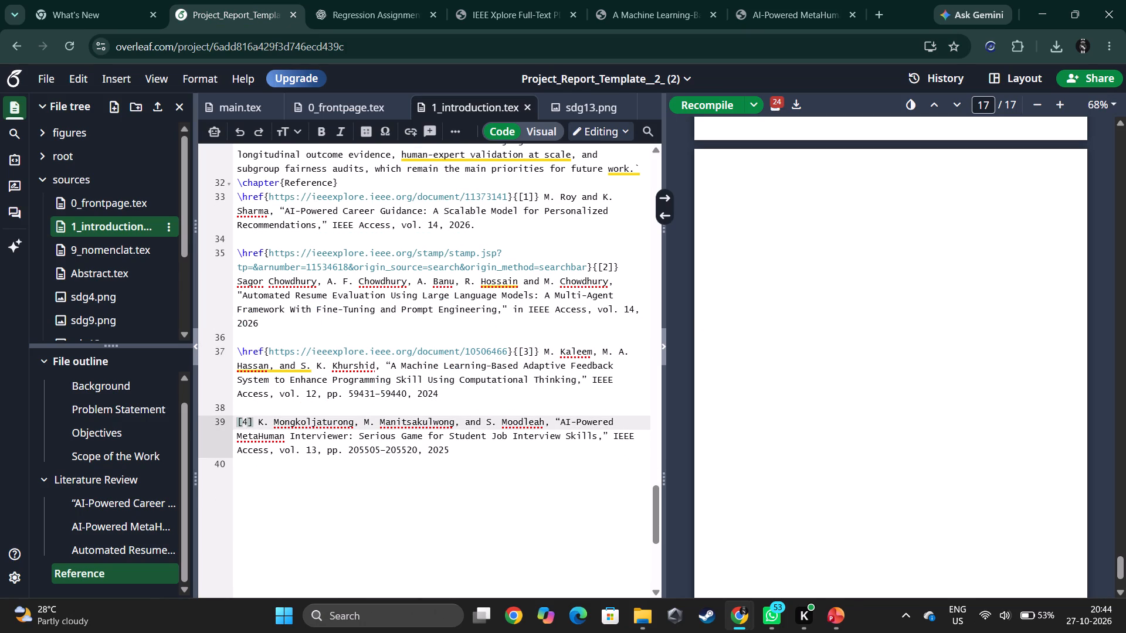
key("BackSpace")
key("BackSpace")
left_click(403, 127)
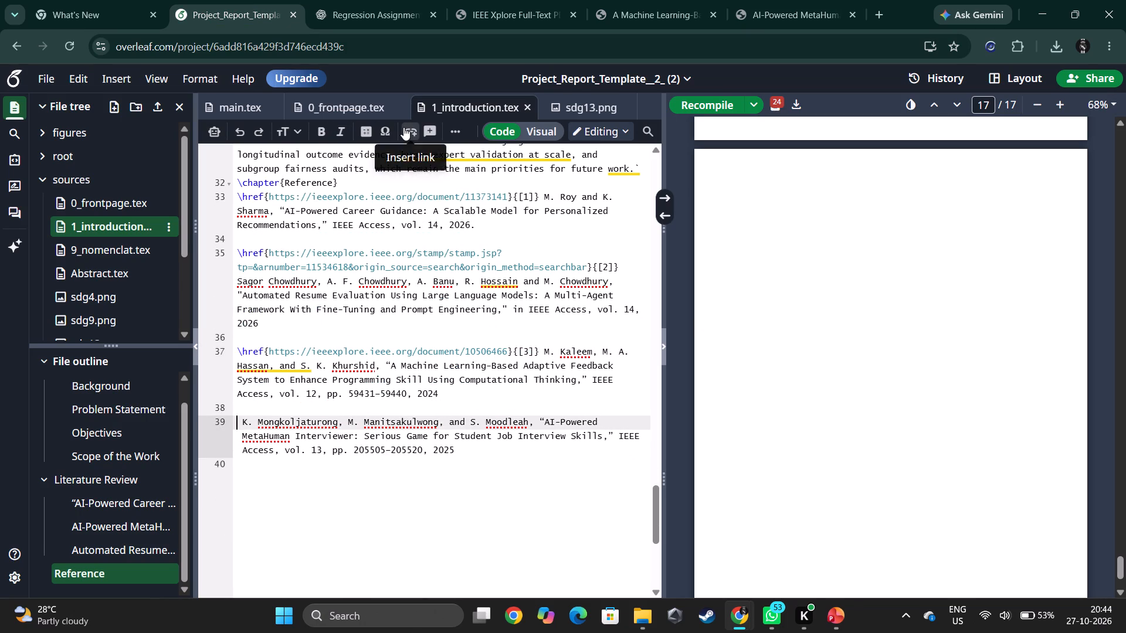
key("ctrl+v")
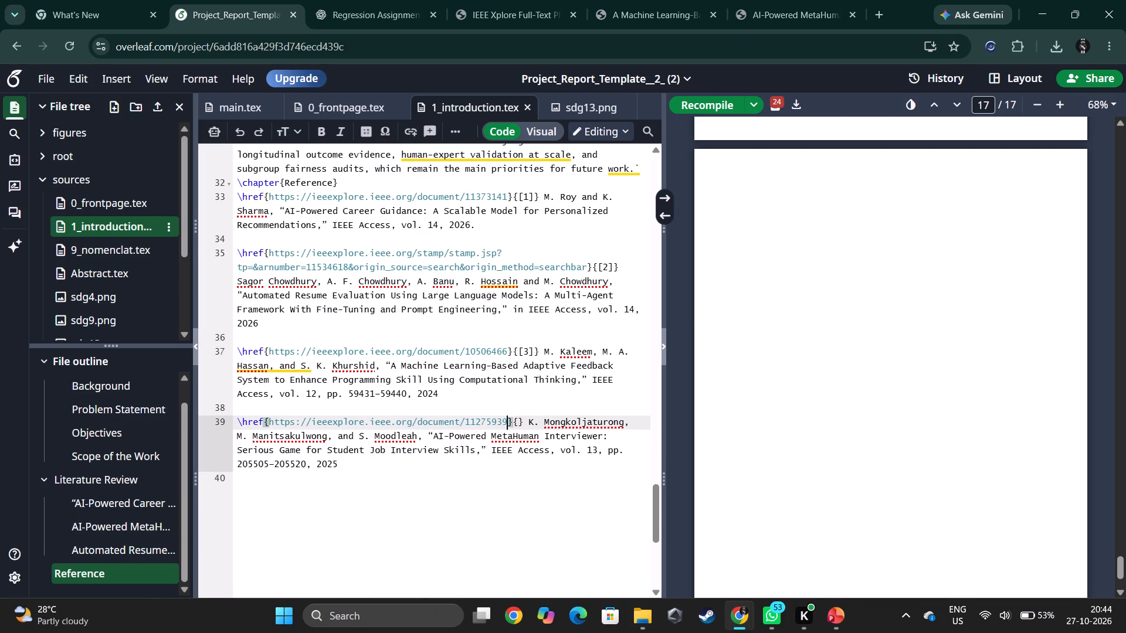
left_click(517, 420)
type("[2")
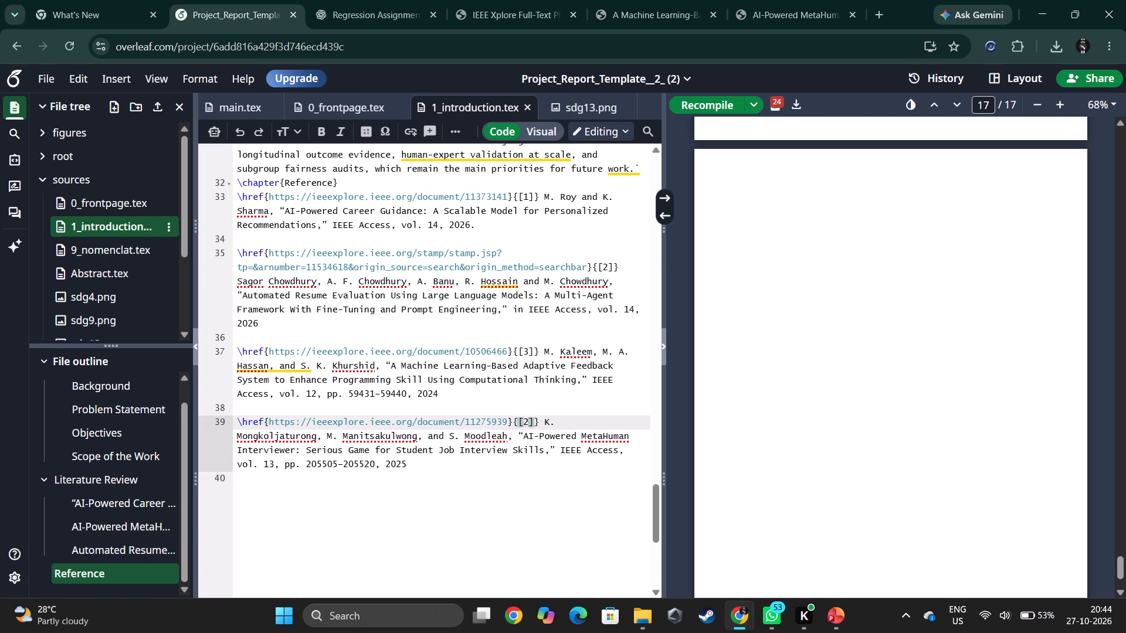
key("BackSpace")
key("4")
key("ctrl+s")
Review the compiled PDF from the Reference chapter back through the Literature Review to the Introduction.
scroll(885, 308, "up", 6)
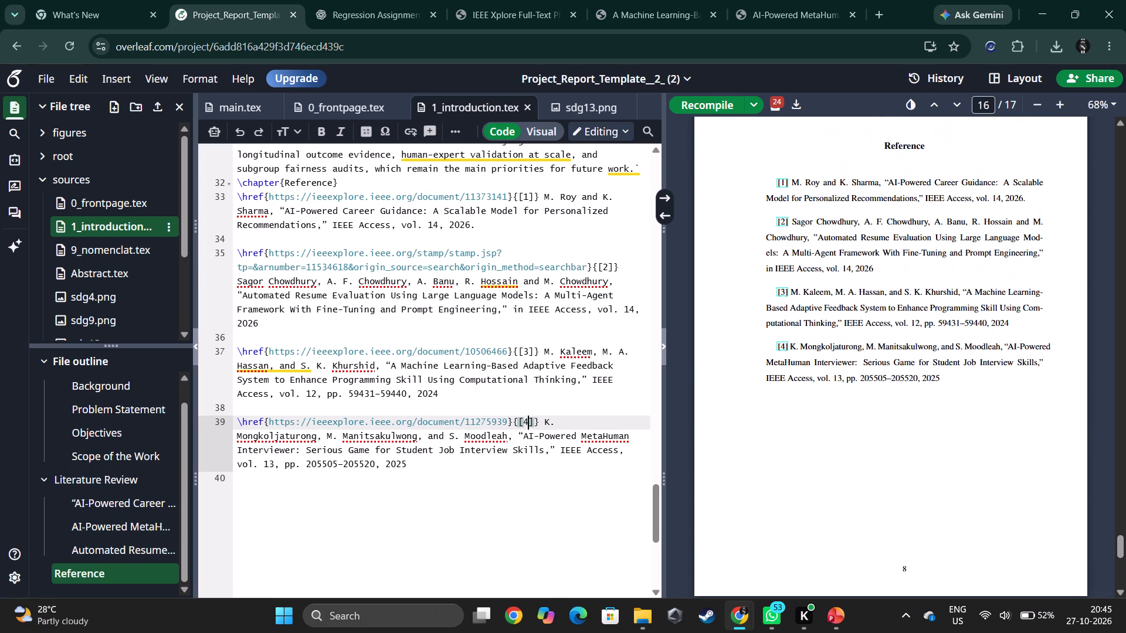
scroll(885, 308, "up", 2)
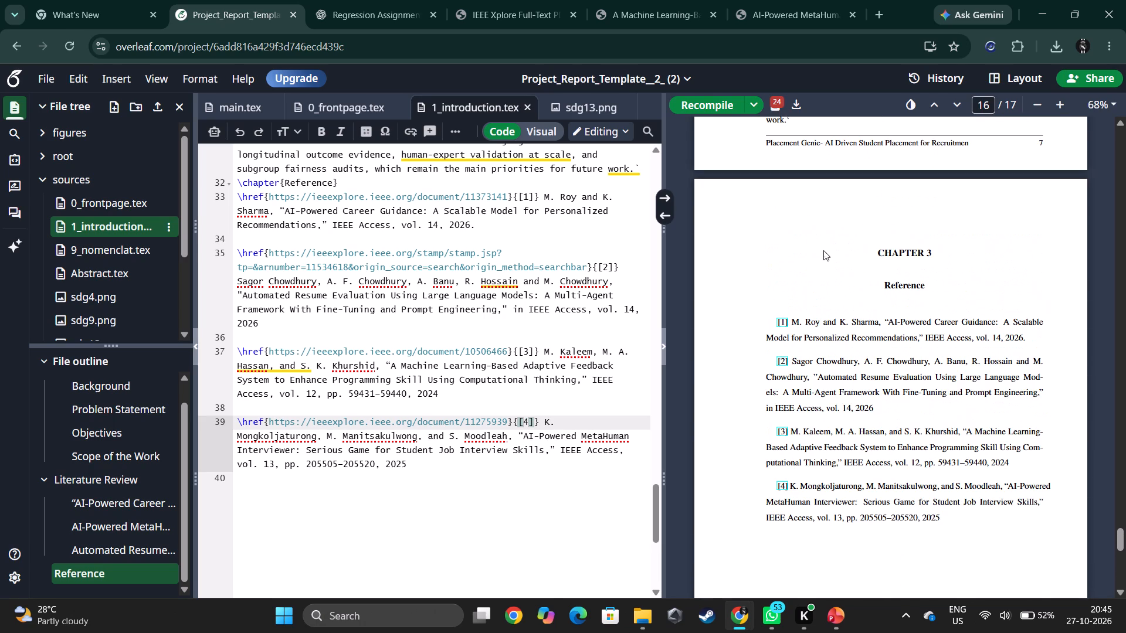
left_click(820, 247)
scroll(820, 247, "up", 3)
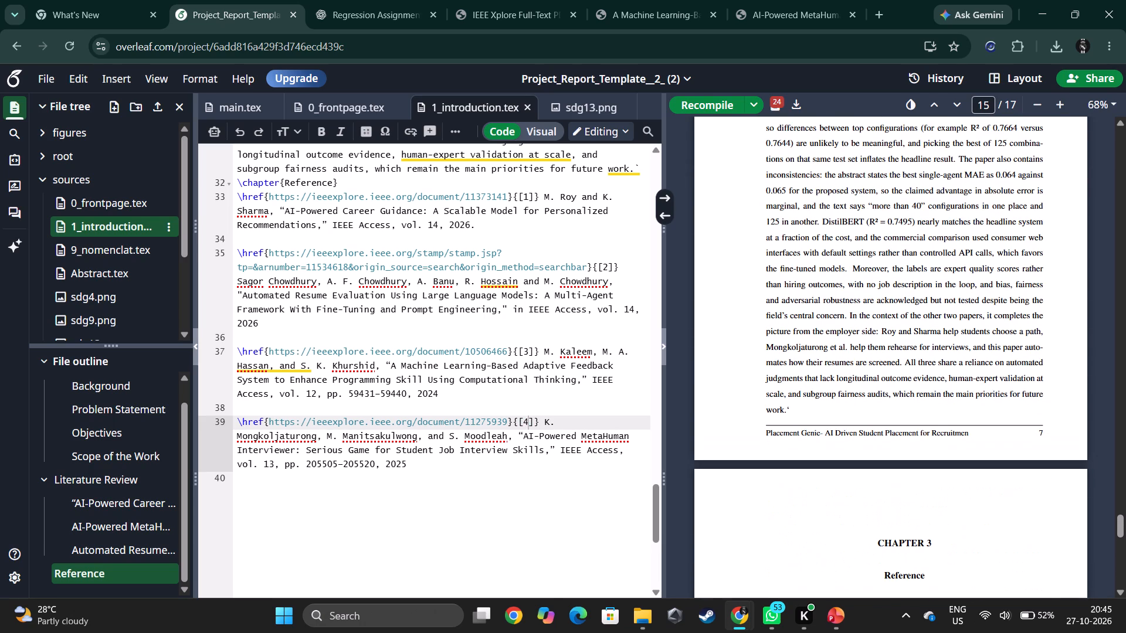
scroll(820, 247, "up", 9)
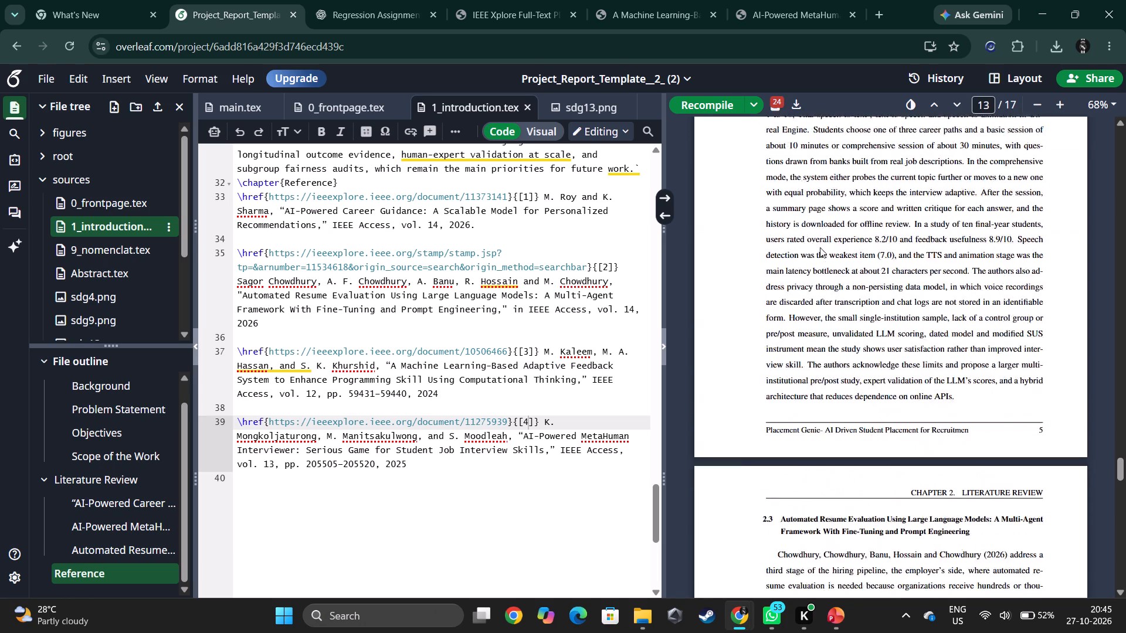
scroll(820, 247, "up", 6)
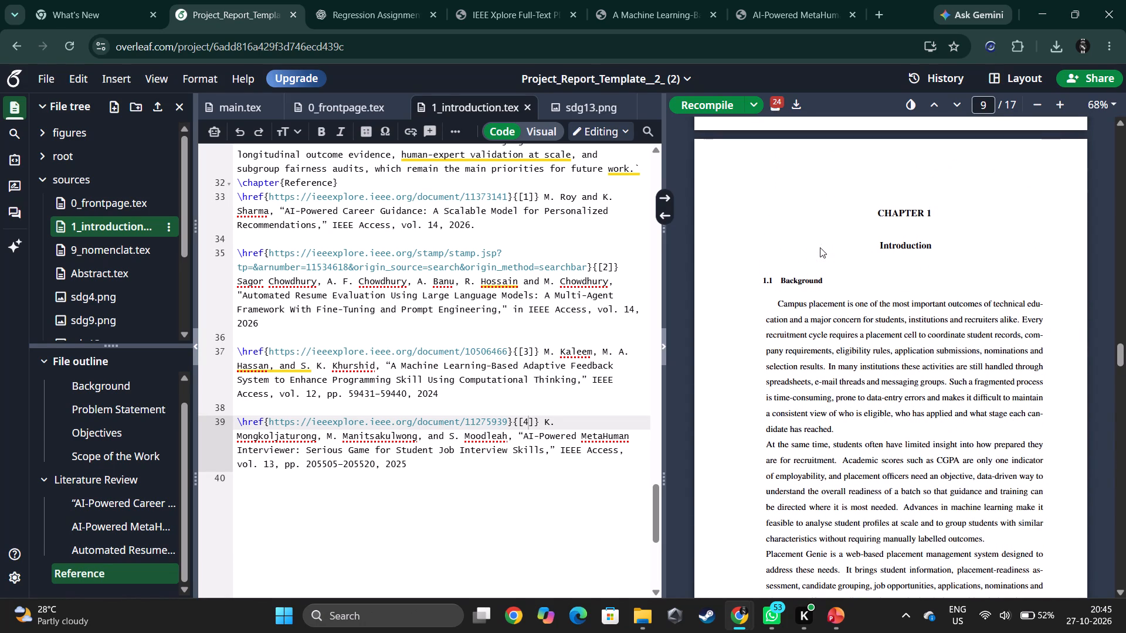
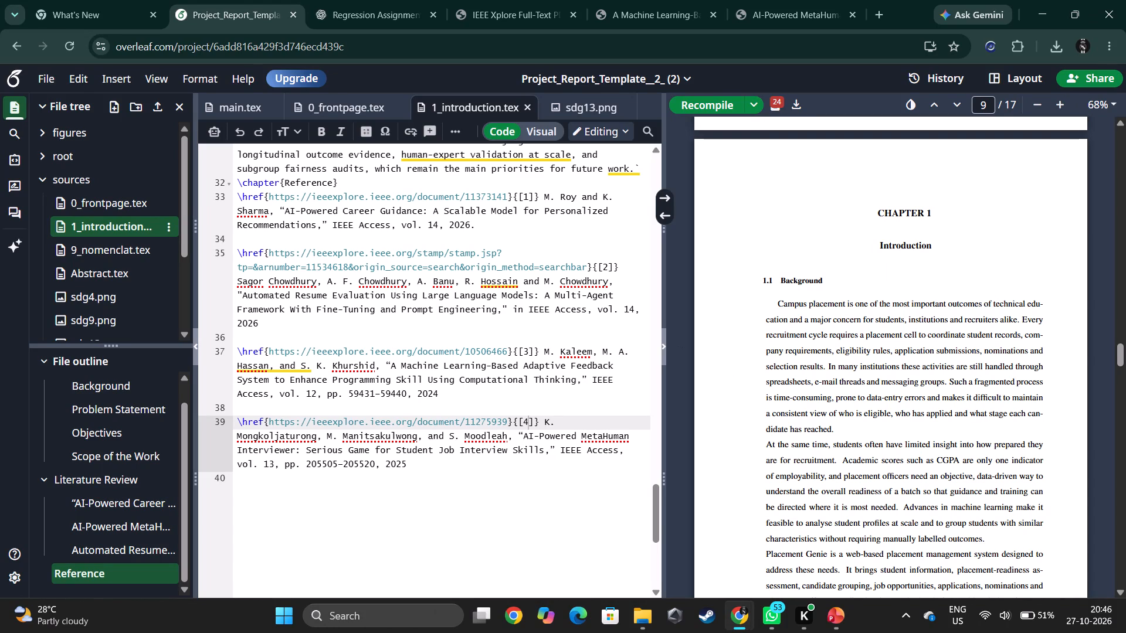
Review the compiled PDF's front-matter pages that come before the Introduction chapter.
scroll(920, 297, "up", 8)
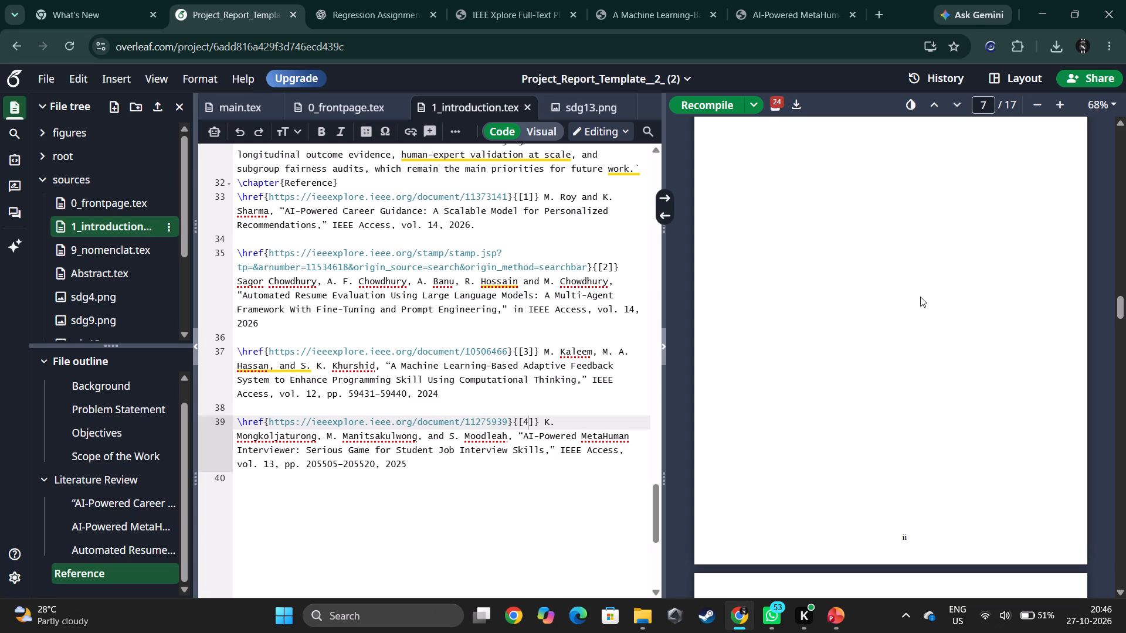
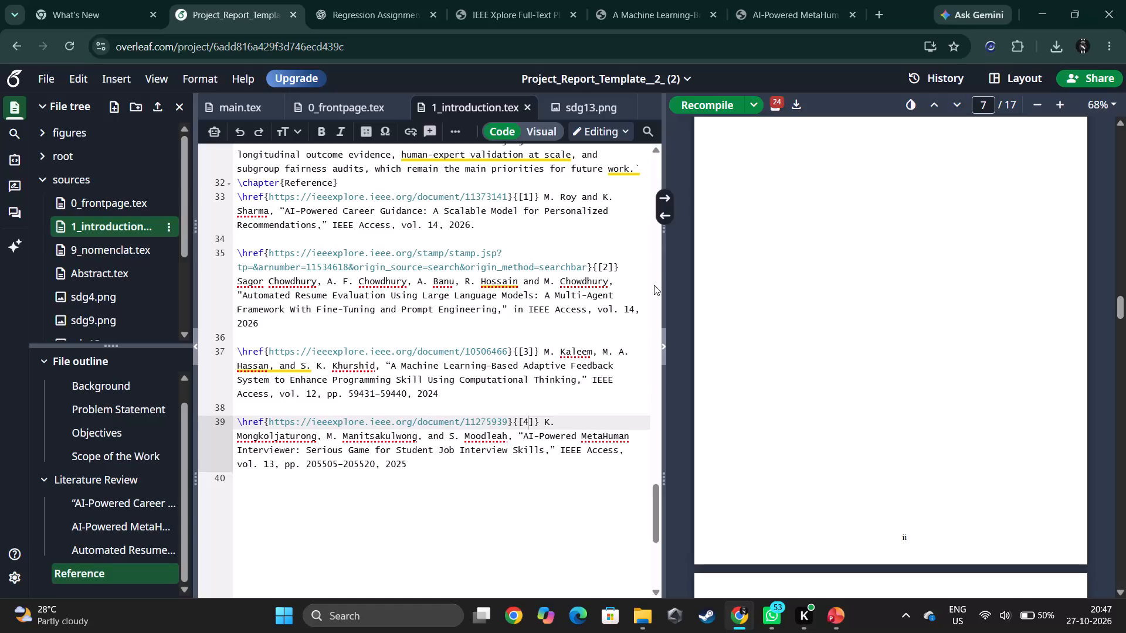
Switch to the Team9_project_final presentation in PowerPoint and look through its slides from References back to the title slide.
key("alt+Tab")
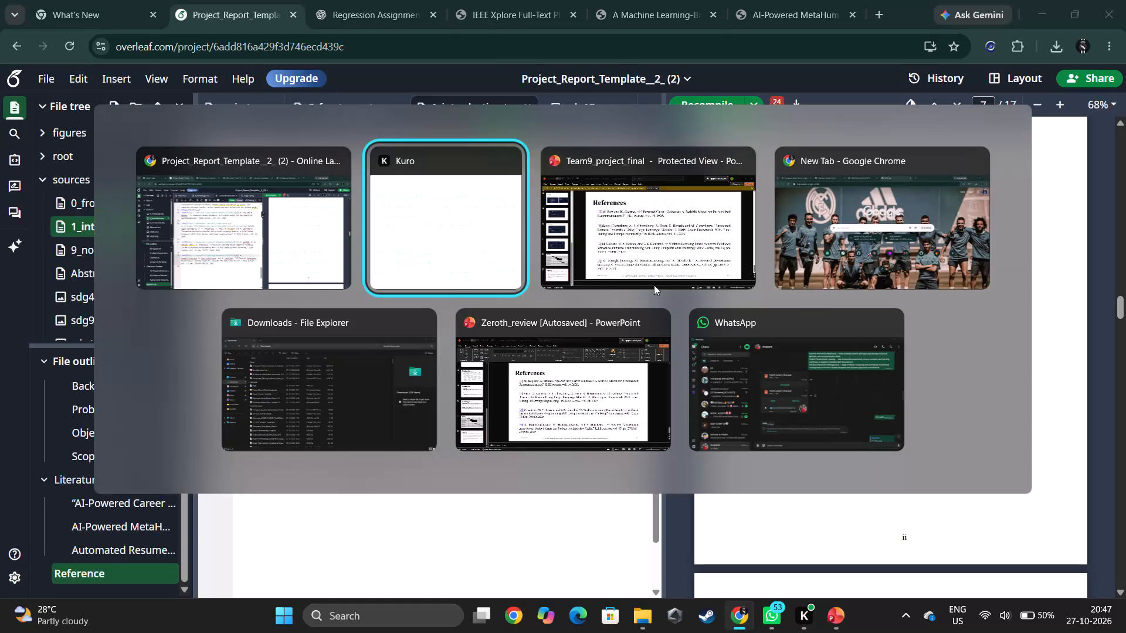
key("alt+Tab")
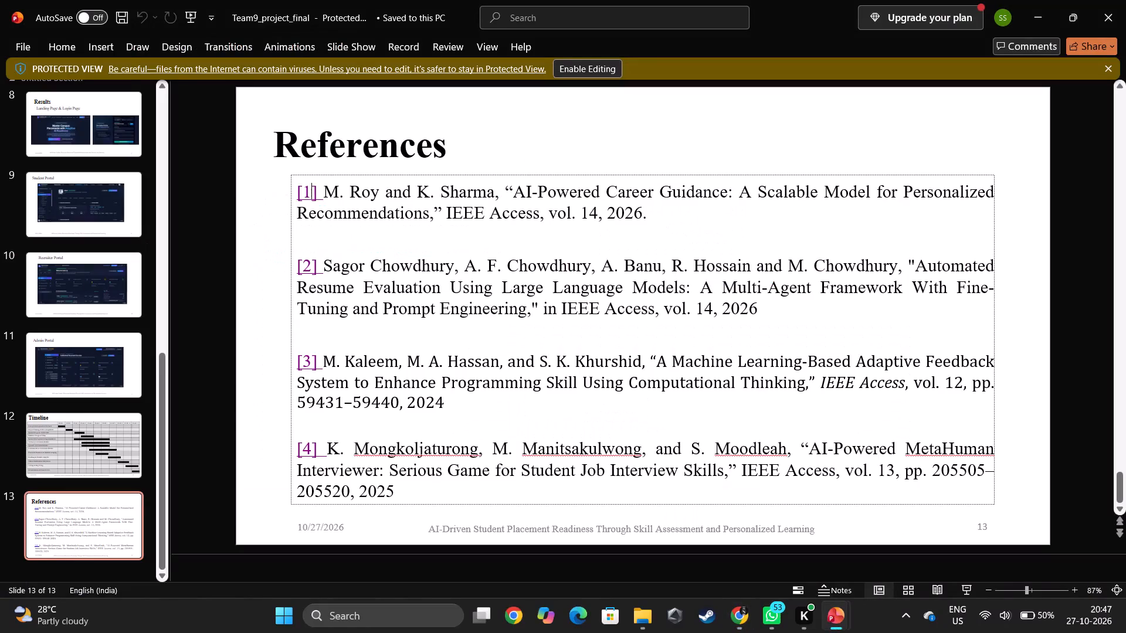
scroll(339, 372, "up", 5)
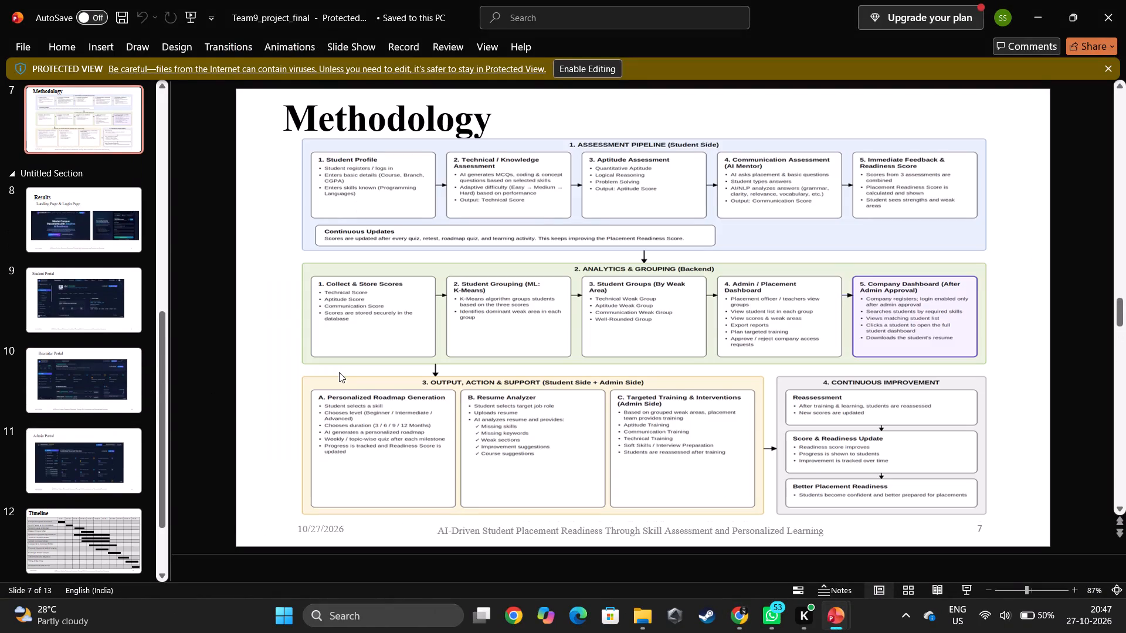
scroll(339, 372, "up", 1)
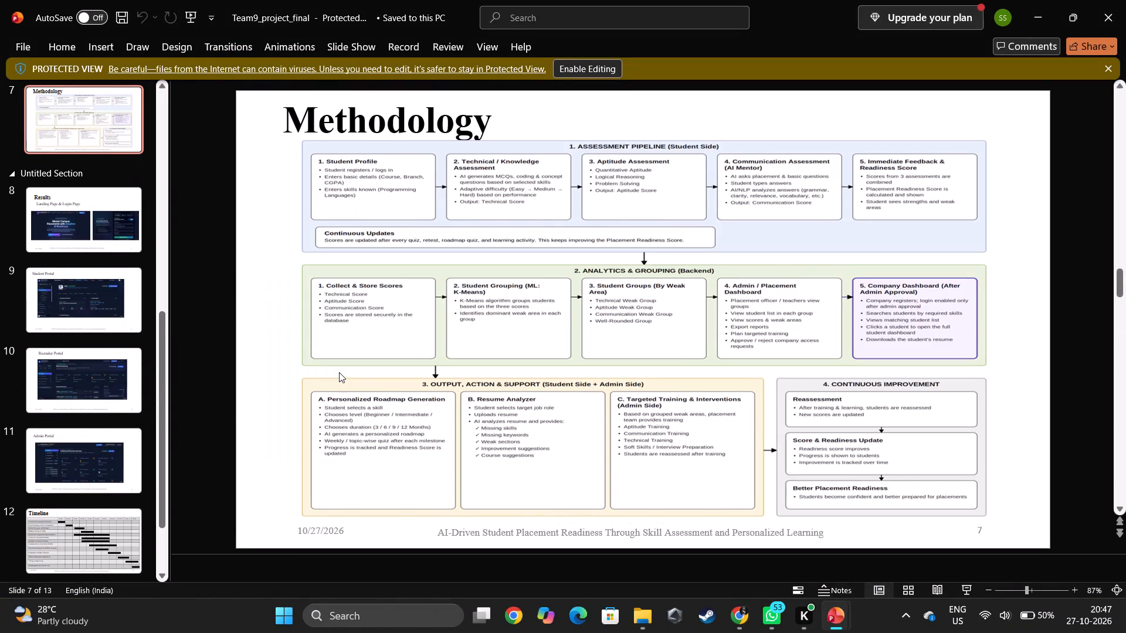
scroll(339, 372, "up", 2)
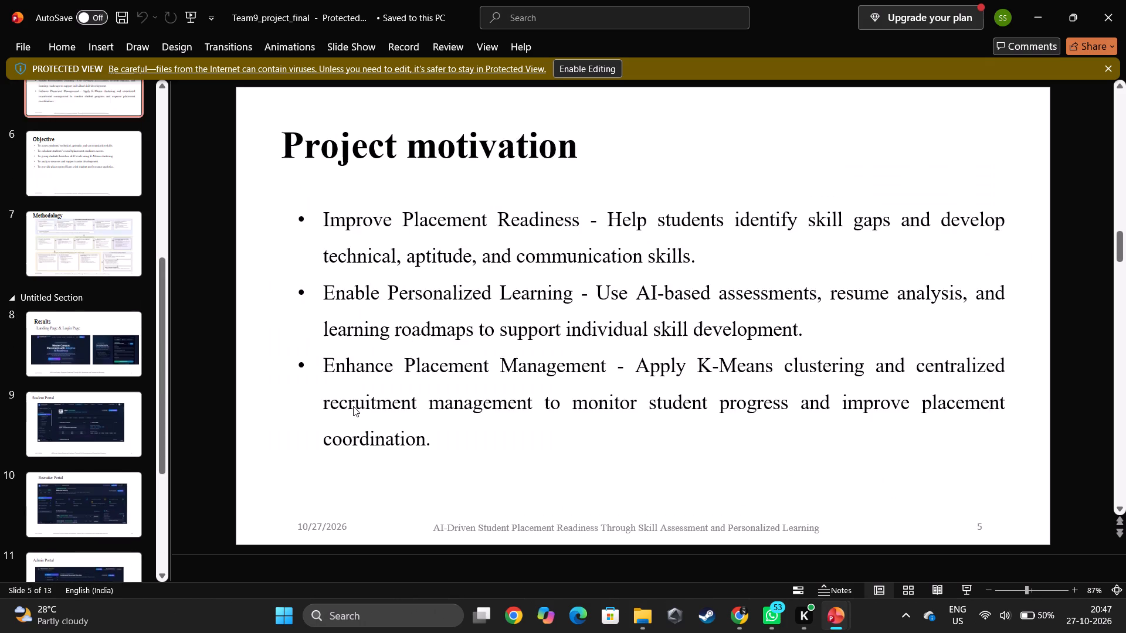
scroll(353, 406, "up", 2)
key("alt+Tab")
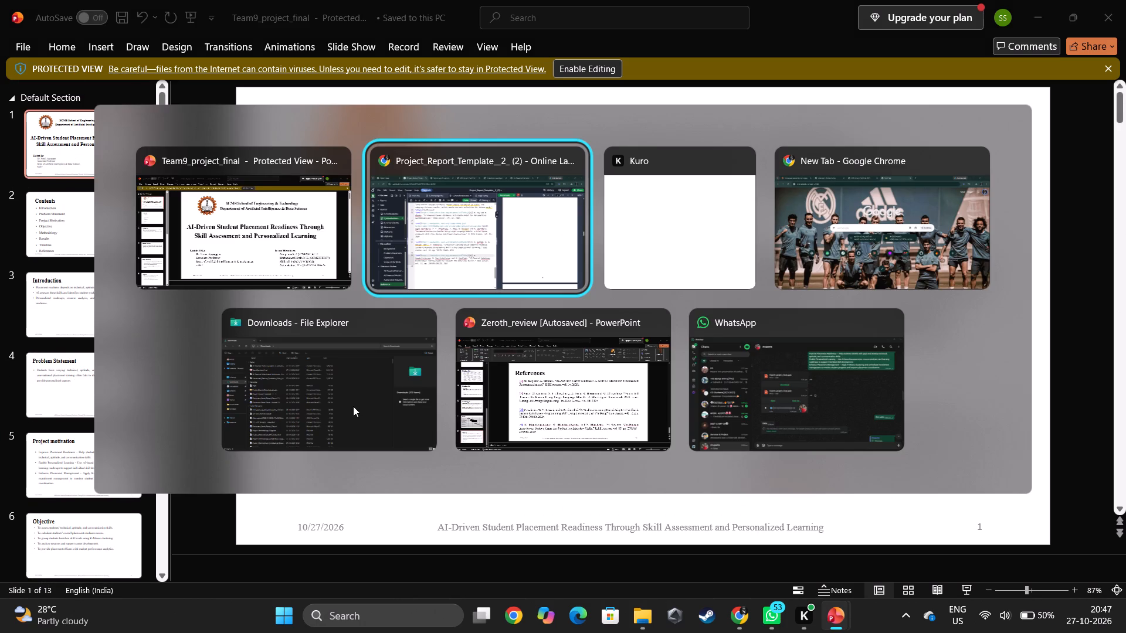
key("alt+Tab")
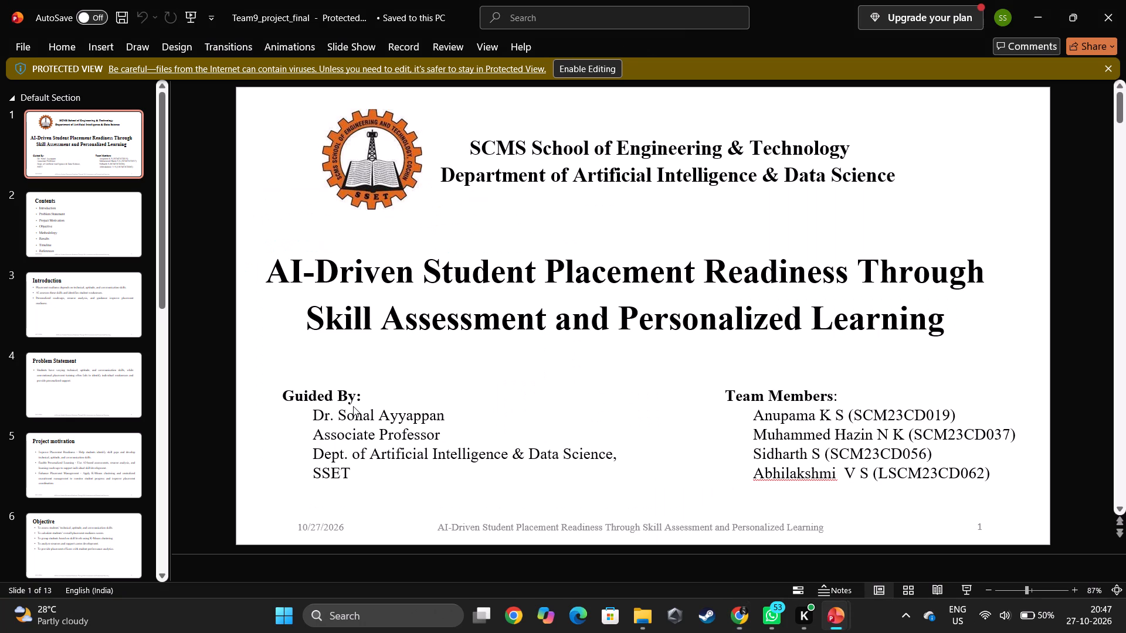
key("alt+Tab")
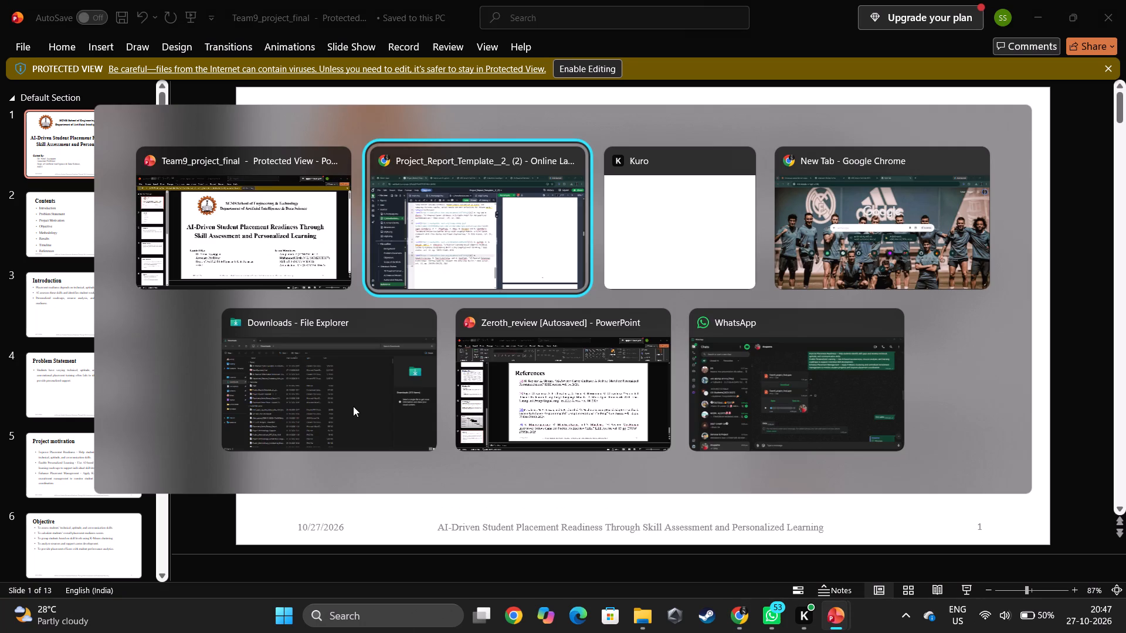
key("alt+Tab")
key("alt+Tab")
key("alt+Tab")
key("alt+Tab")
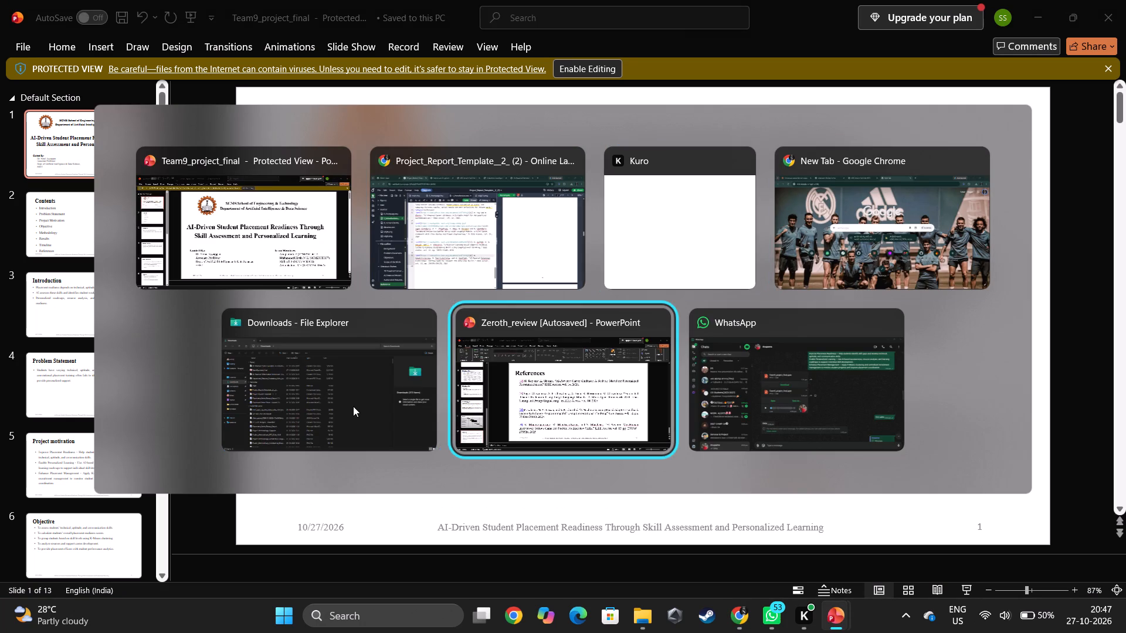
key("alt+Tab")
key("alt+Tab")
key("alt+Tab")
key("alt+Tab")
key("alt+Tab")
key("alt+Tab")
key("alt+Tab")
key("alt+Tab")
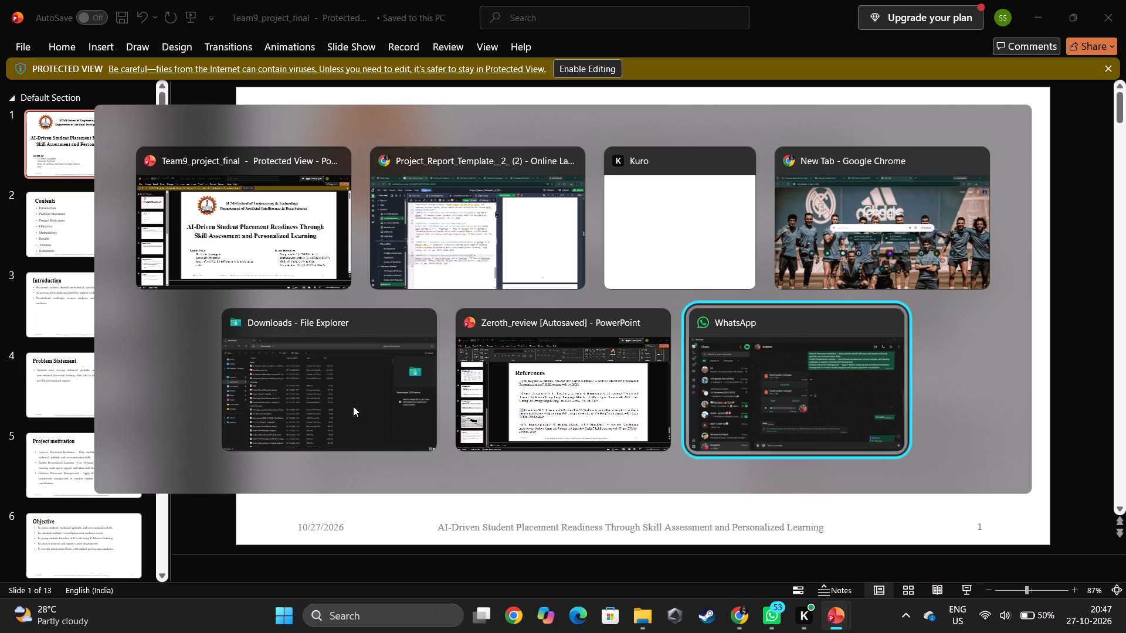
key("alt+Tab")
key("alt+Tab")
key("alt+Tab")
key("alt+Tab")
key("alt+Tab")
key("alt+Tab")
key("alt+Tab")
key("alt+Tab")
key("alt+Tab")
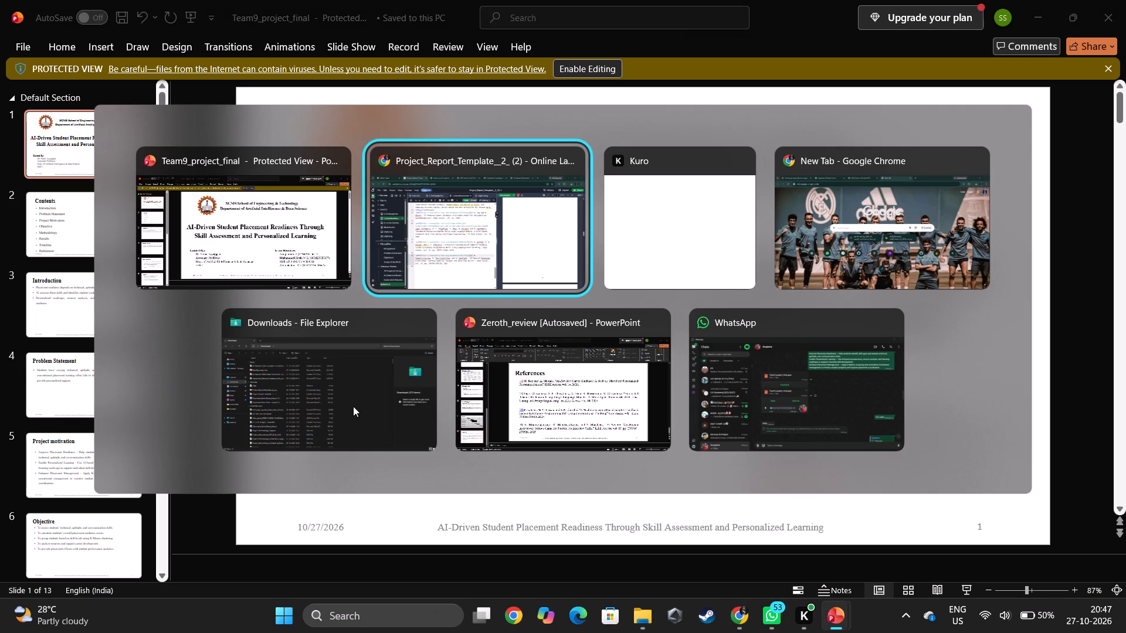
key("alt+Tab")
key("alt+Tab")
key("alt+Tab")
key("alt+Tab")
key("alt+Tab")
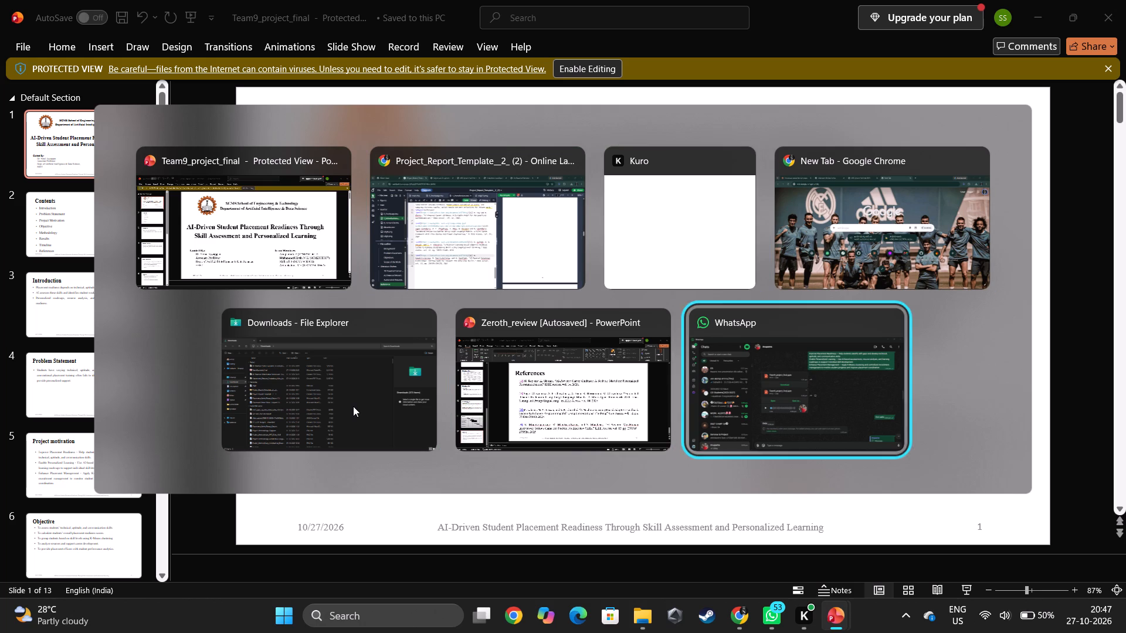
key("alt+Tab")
Copy the Methodology diagram picture from slide 7 of the presentation.
scroll(74, 420, "down", 1)
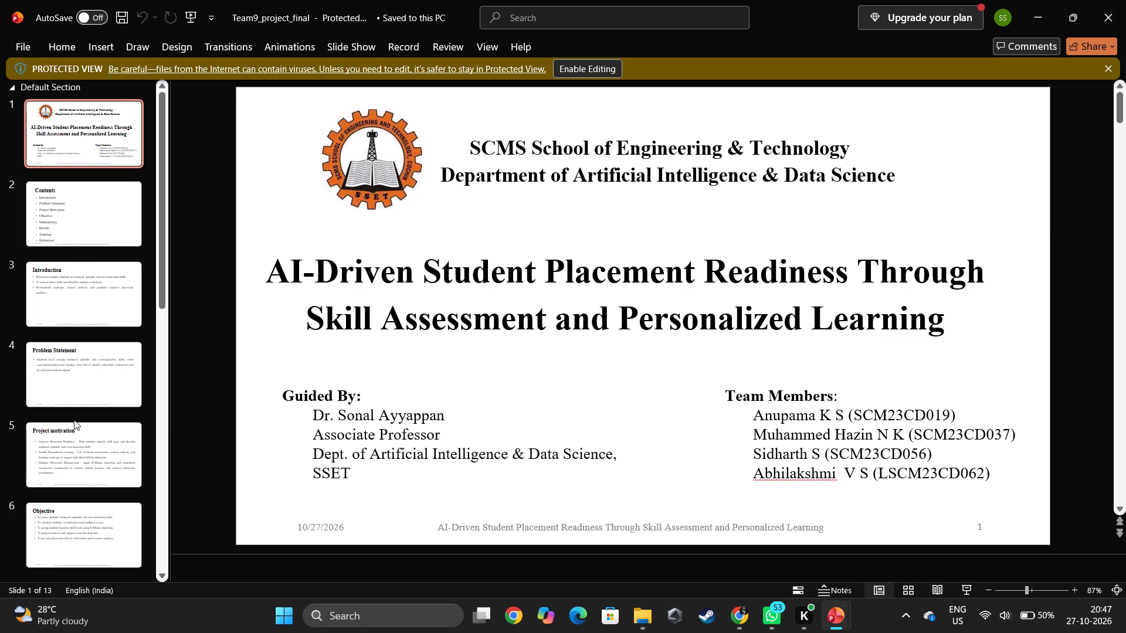
scroll(74, 420, "down", 2)
left_click(86, 324)
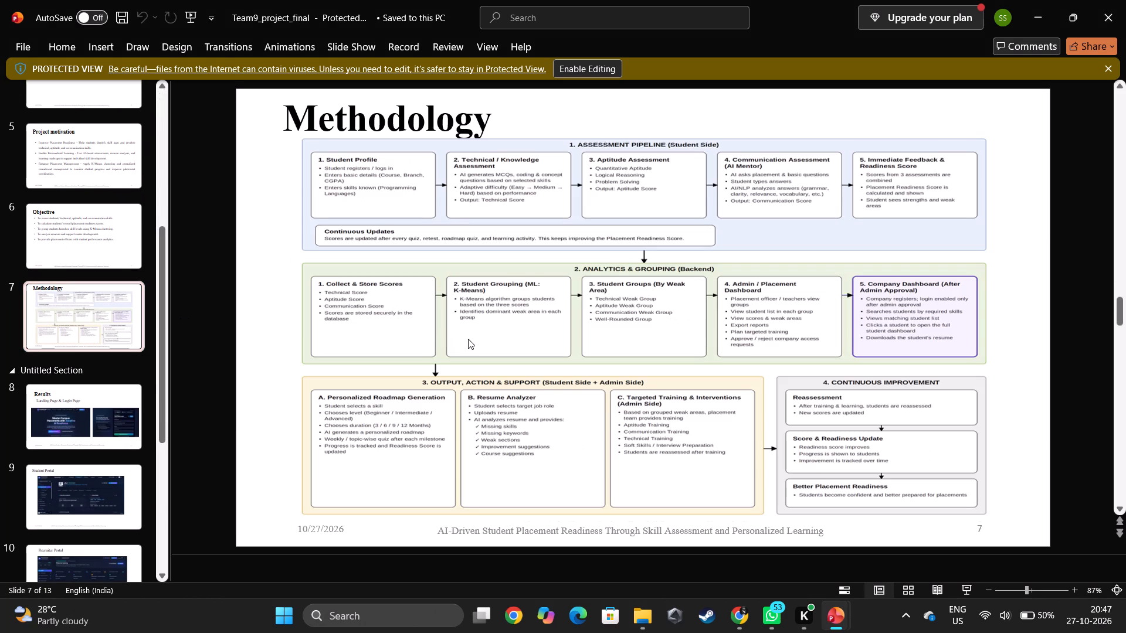
right_click(468, 339)
left_click(468, 339)
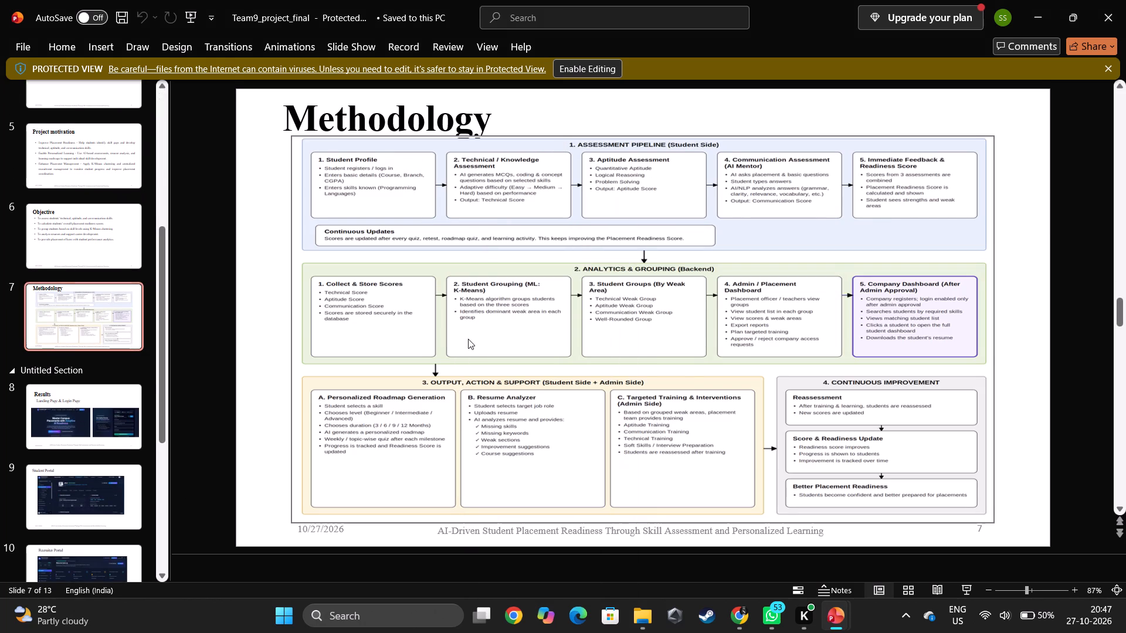
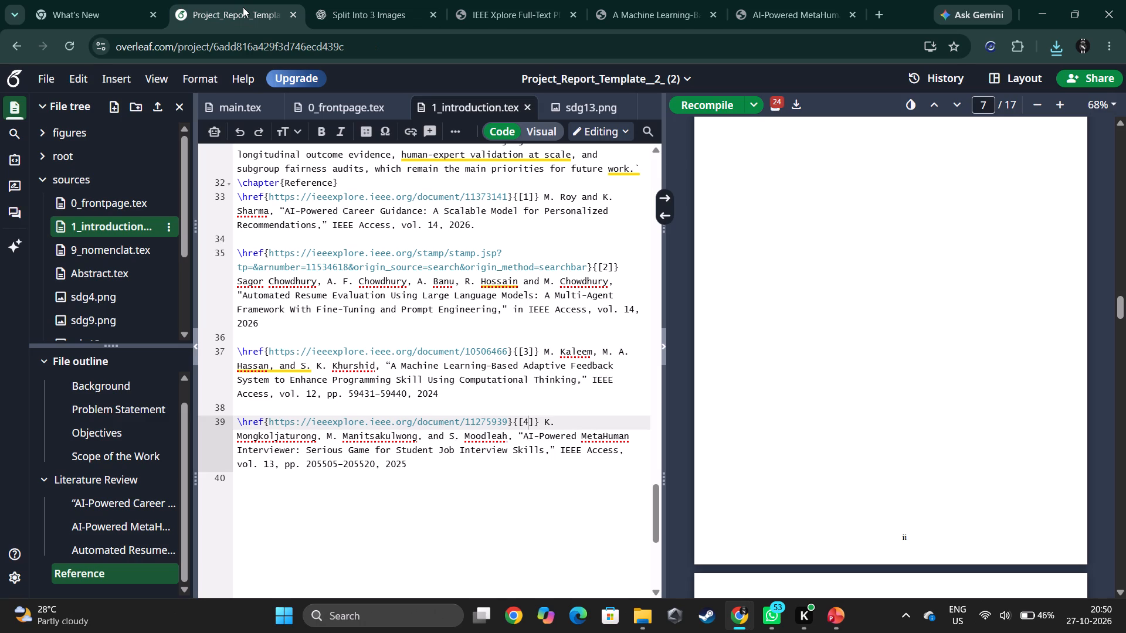
scroll(494, 284, "up", 15)
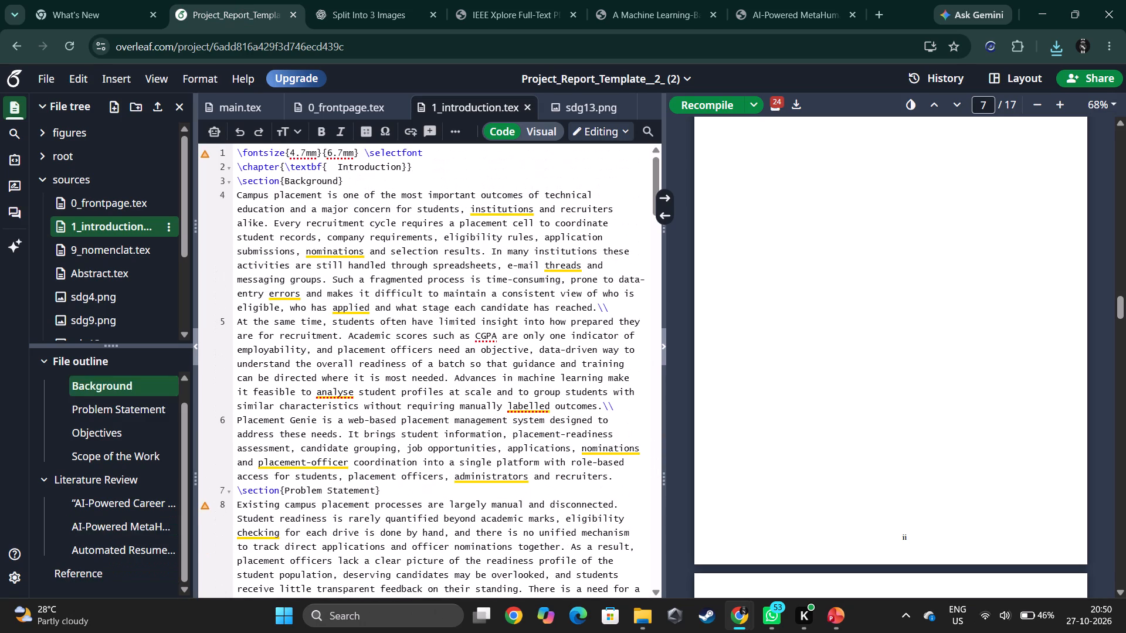
scroll(494, 284, "up", 5)
scroll(366, 232, "up", 11)
scroll(862, 214, "up", 11)
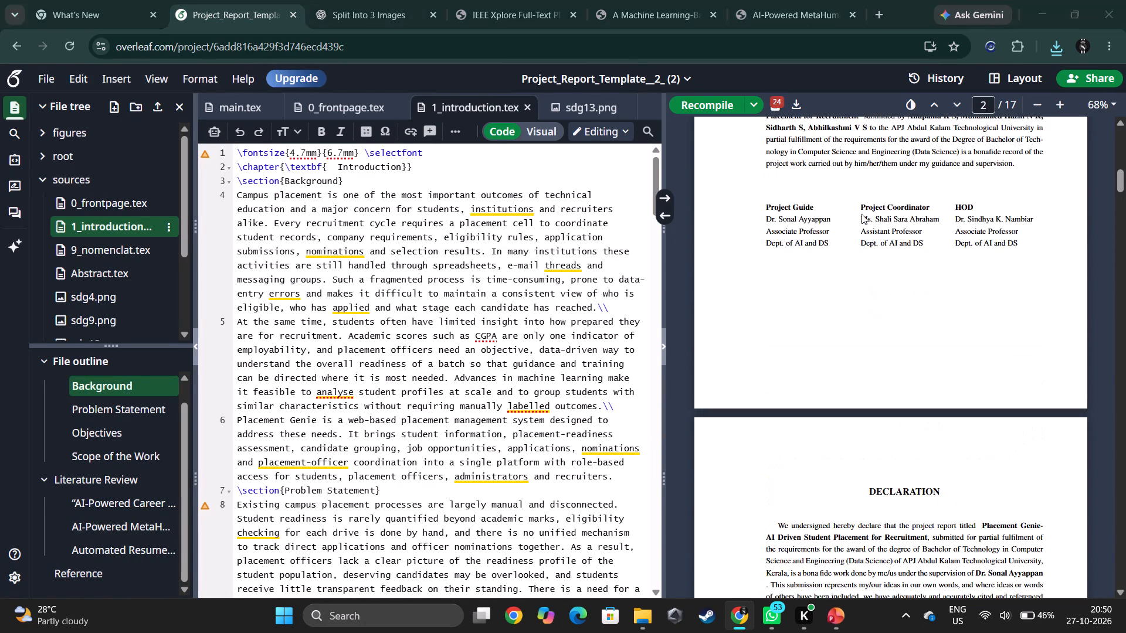
scroll(862, 214, "up", 5)
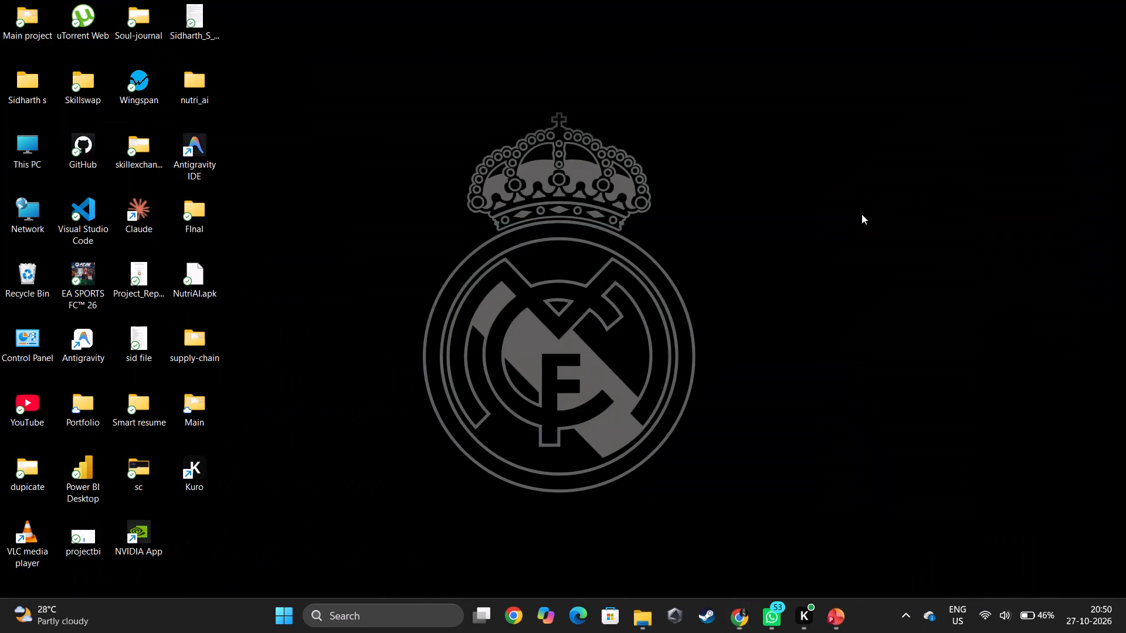
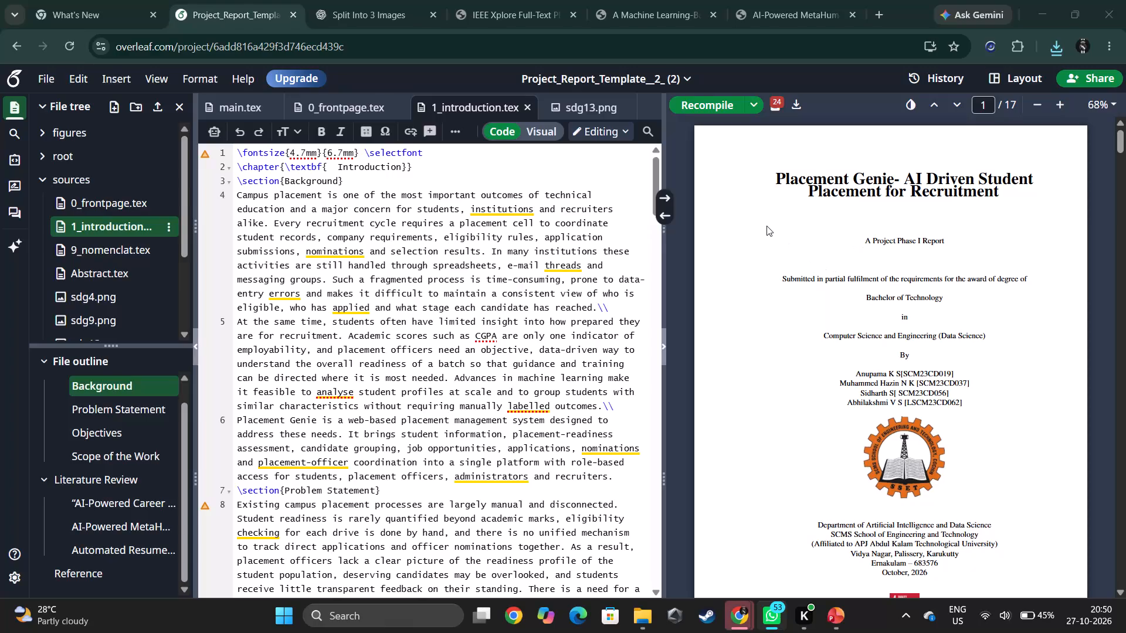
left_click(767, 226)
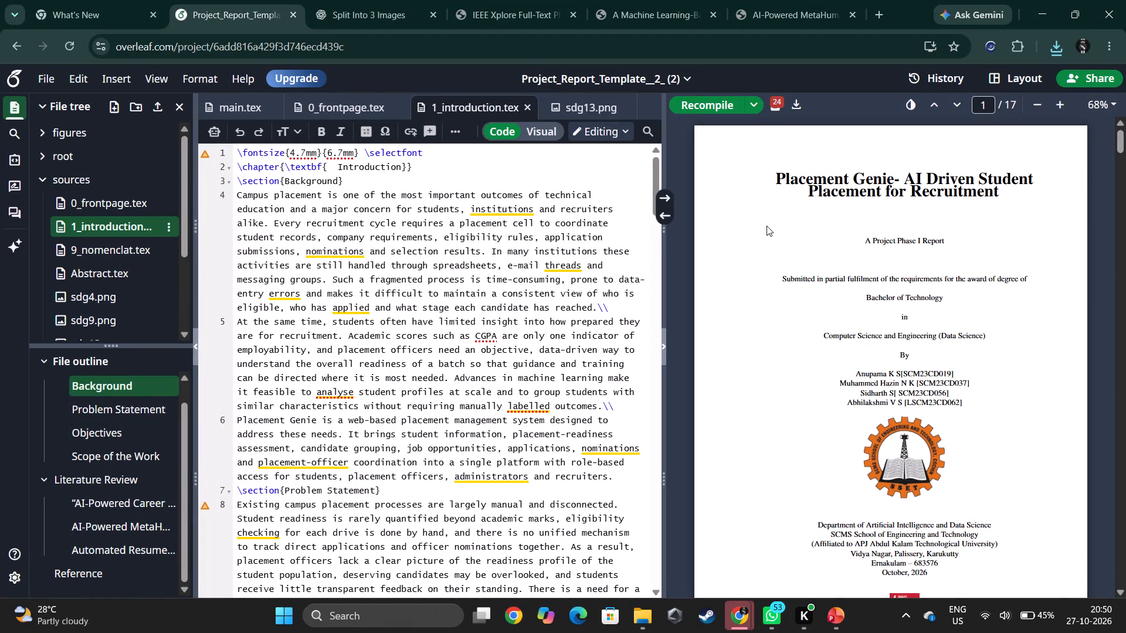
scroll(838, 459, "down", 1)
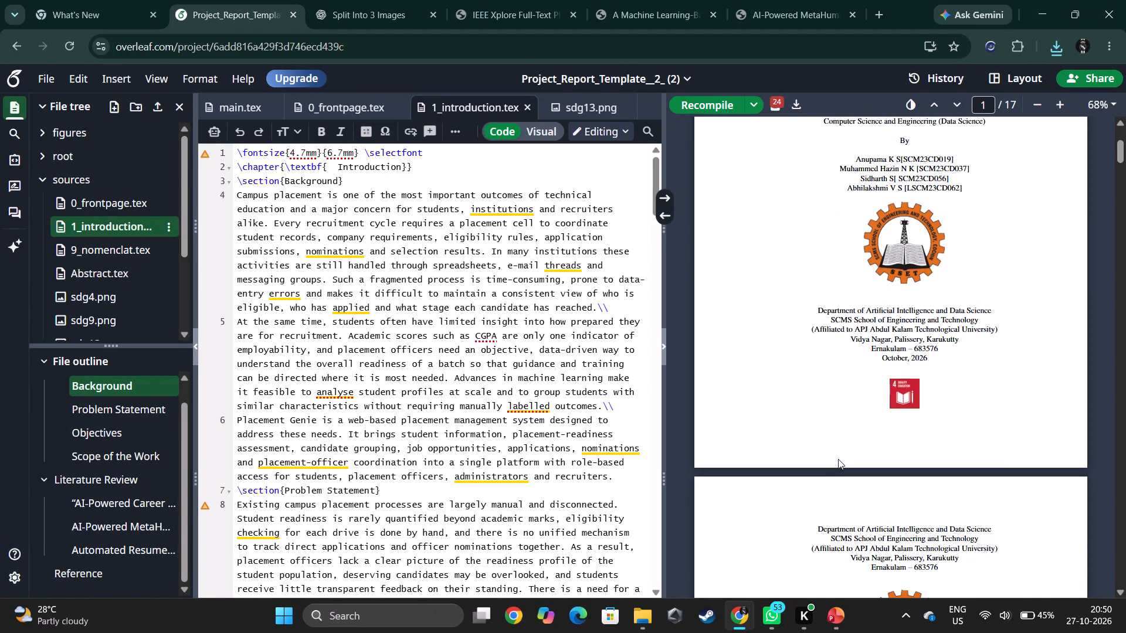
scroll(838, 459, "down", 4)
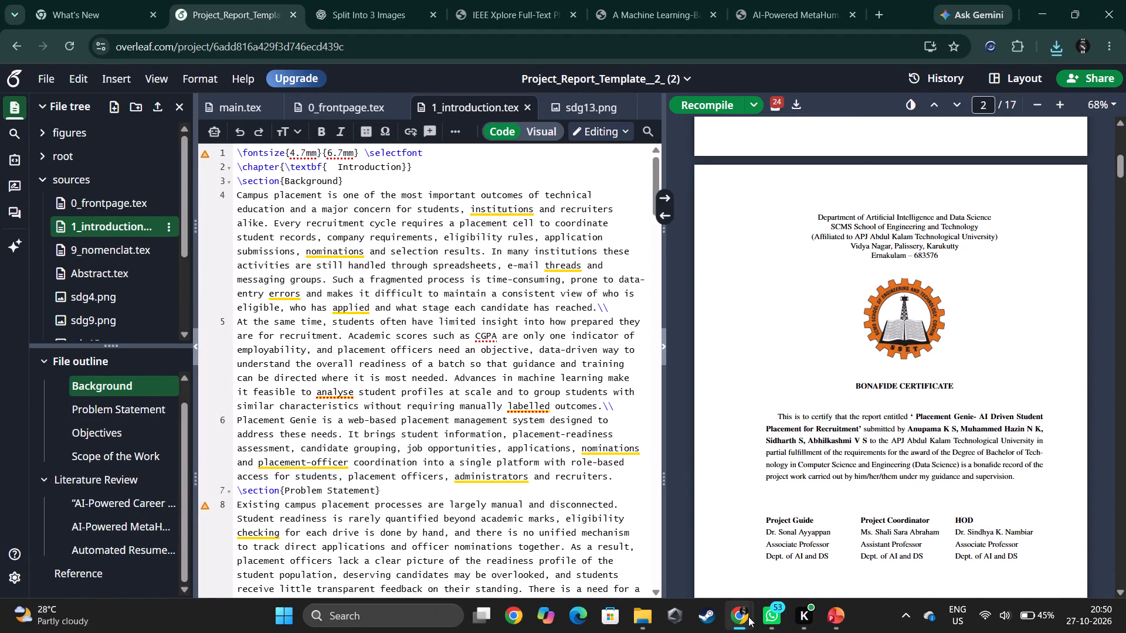